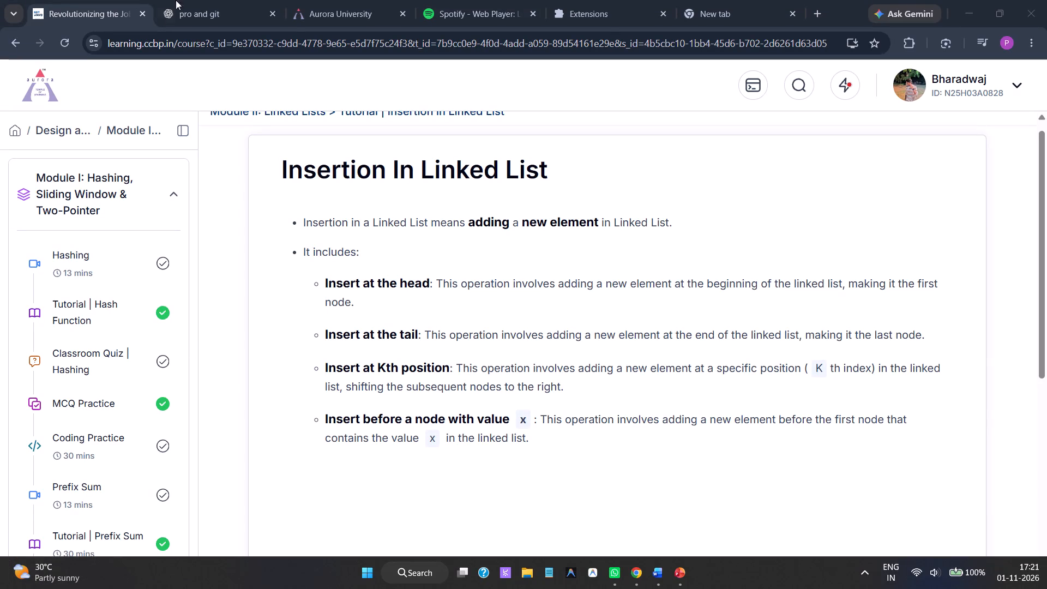
Switch to the Spotify tab and resume playback of the current song.
left_click(458, 8)
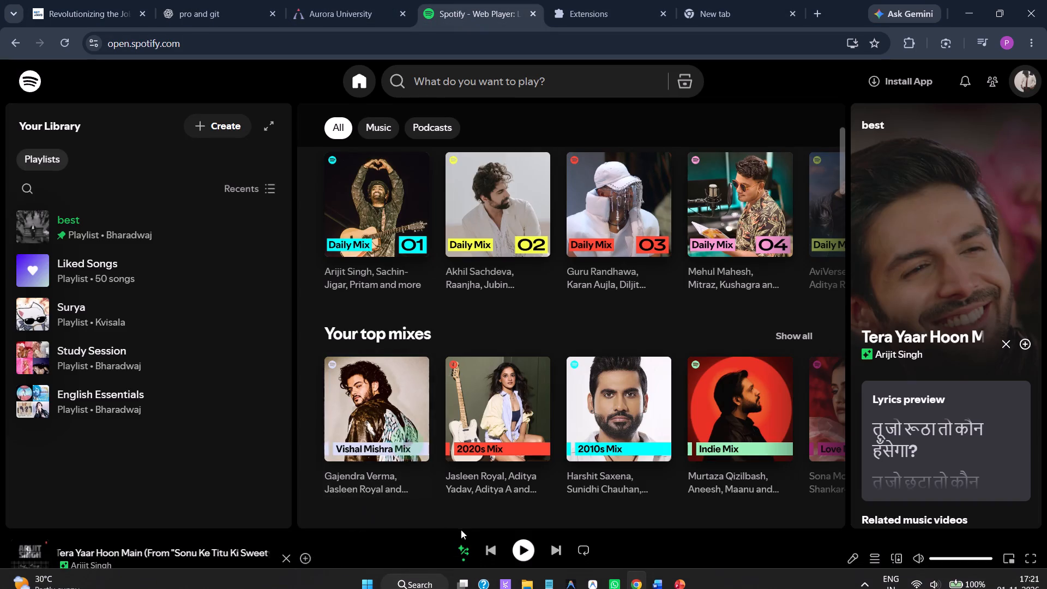
left_click(522, 551)
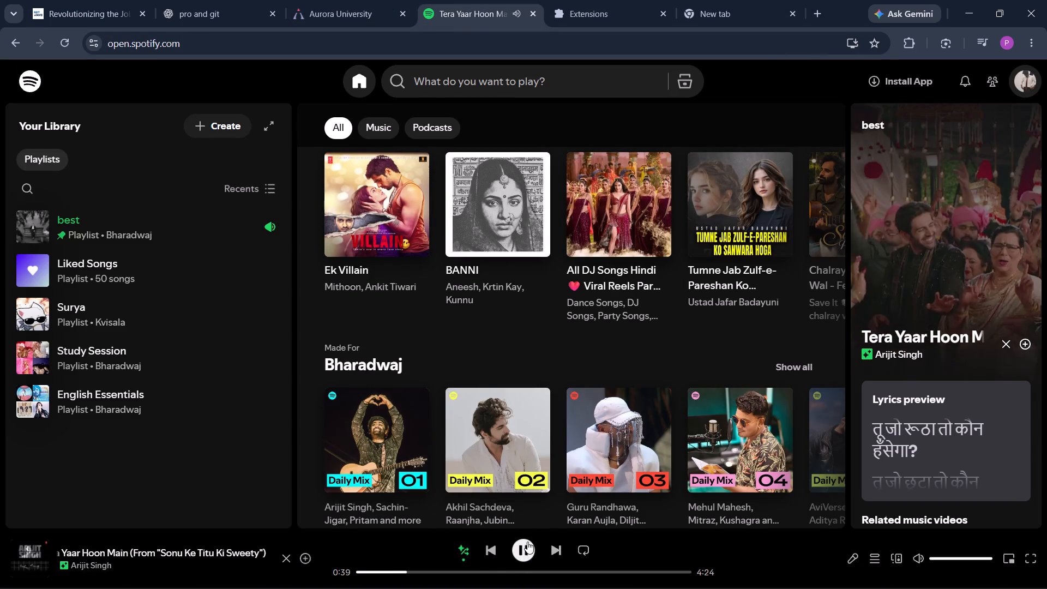
In the course tab, open Module I's Coding Practice list and view the Most Frequent Element problem.
left_click(87, 2)
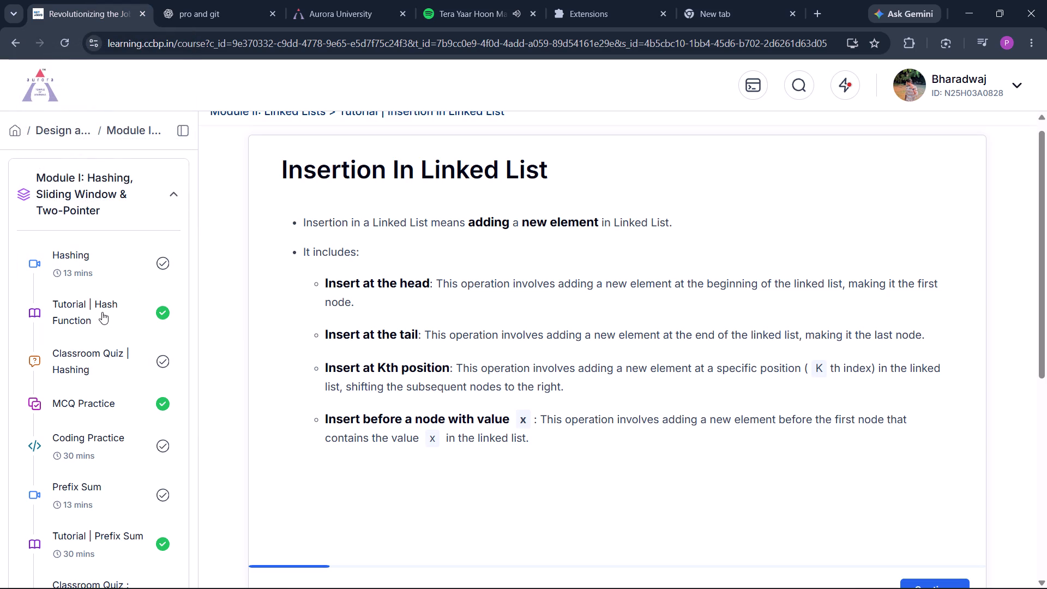
left_click(92, 371)
left_click(94, 419)
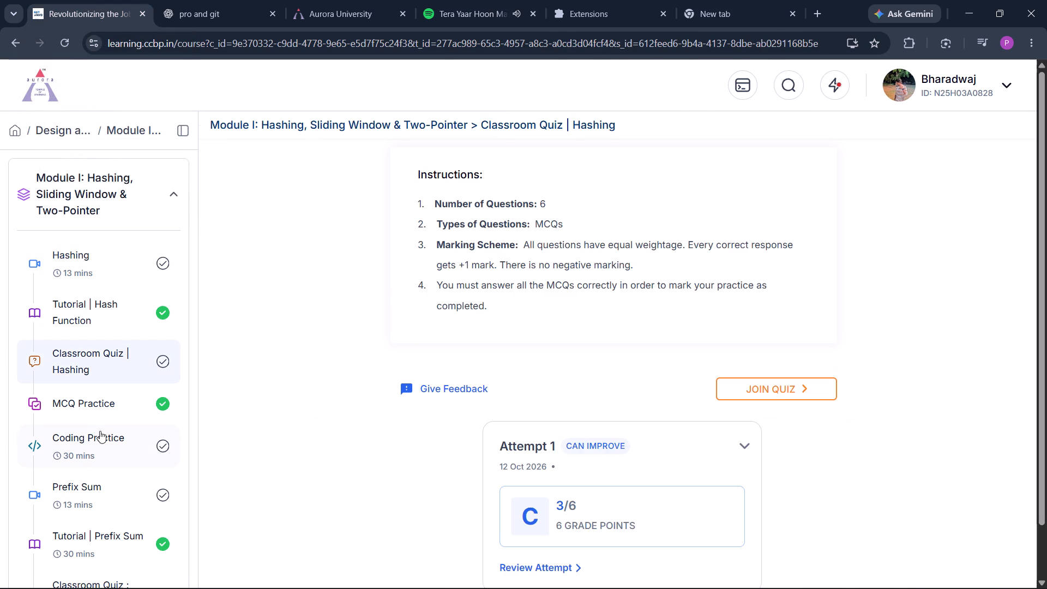
left_click(100, 431)
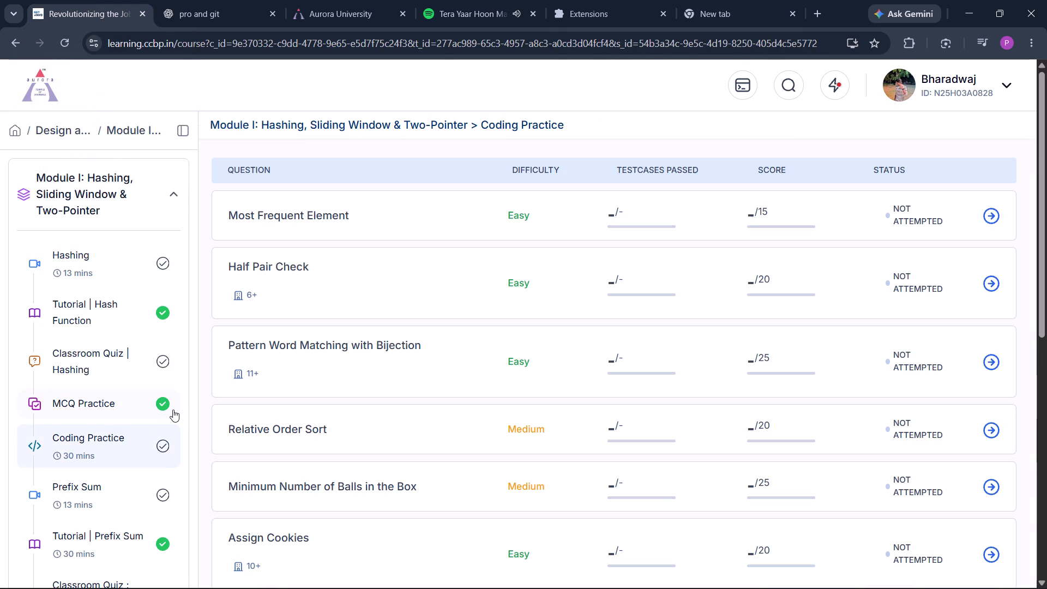
scroll(284, 73, "up", 1)
scroll(231, 377, "down", 20)
scroll(231, 377, "down", 5)
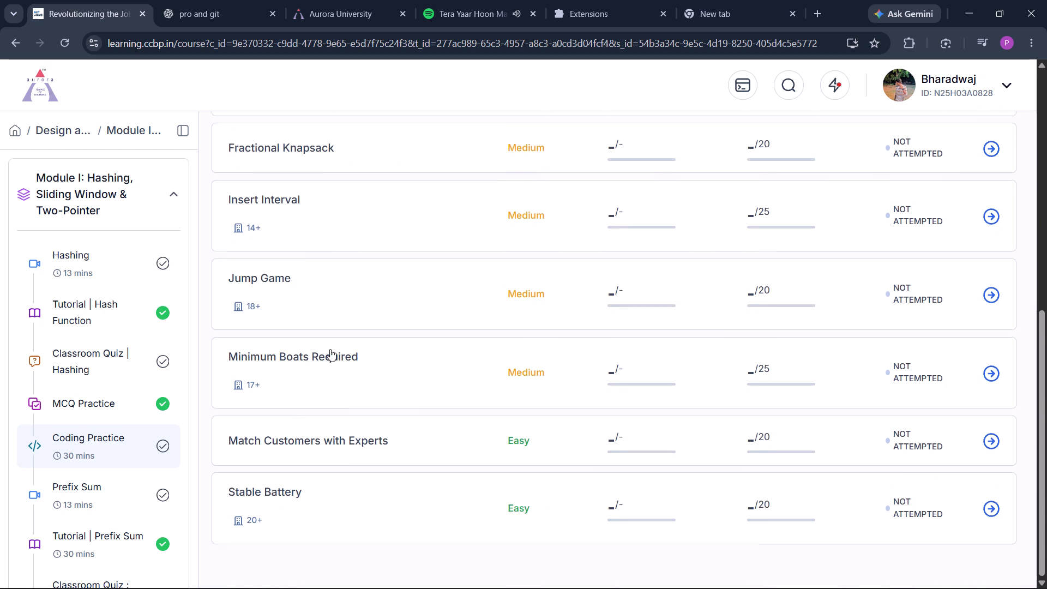
scroll(330, 348, "up", 9)
left_click(317, 219)
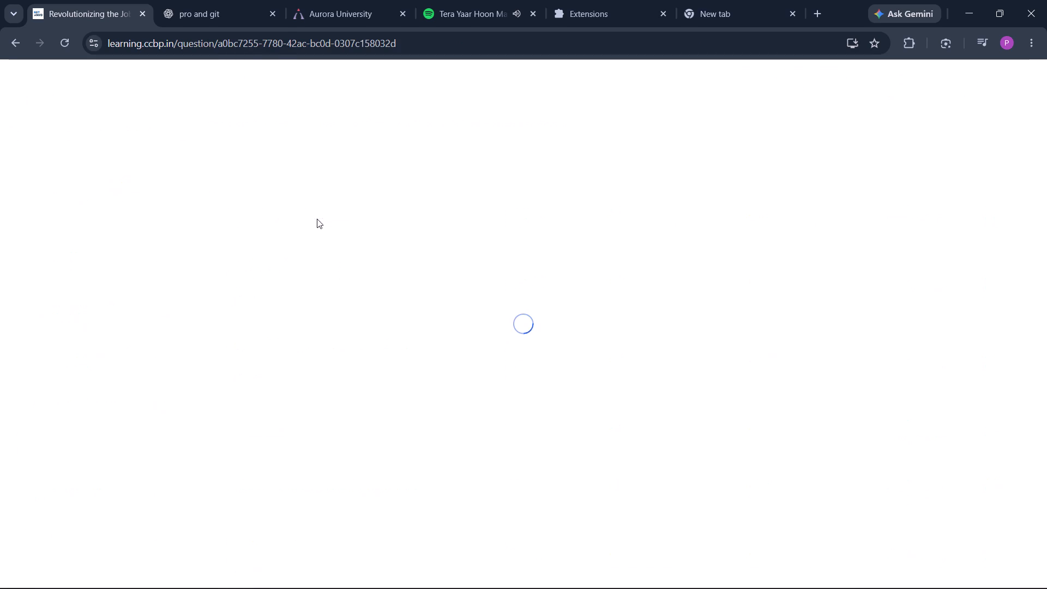
scroll(351, 291, "down", 4)
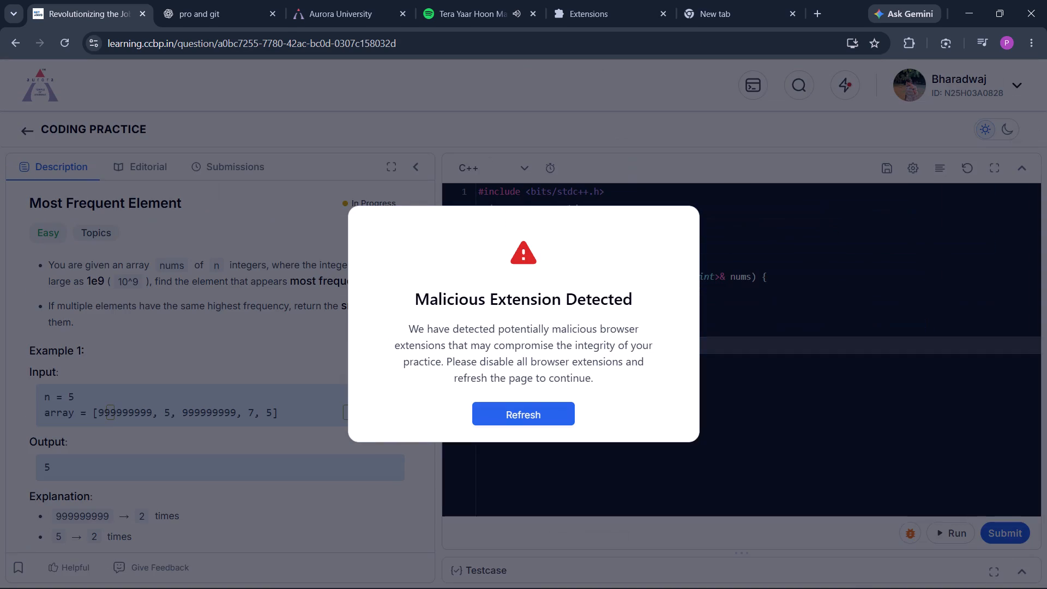
View the Backend Development Fundamentals assessments in the Aurora University tab.
left_click(237, 0)
left_click_drag(374, 1, 367, 0)
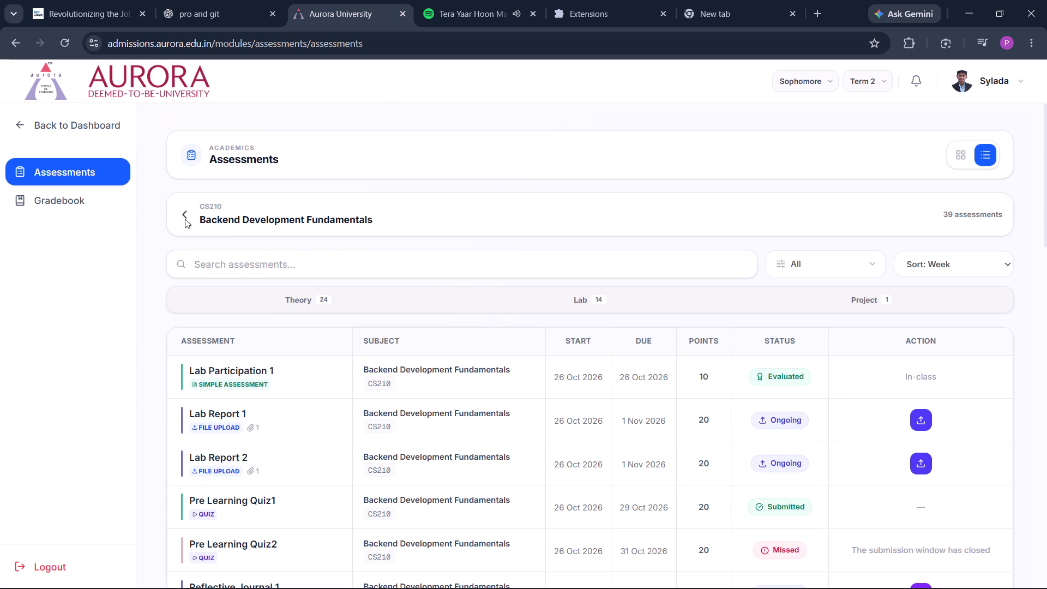
Switch to ADS Lab Report 1 in Word and remove the gap inside the student's roll number in the certificate paragraph.
key("alt+Tab")
key("alt+Tab")
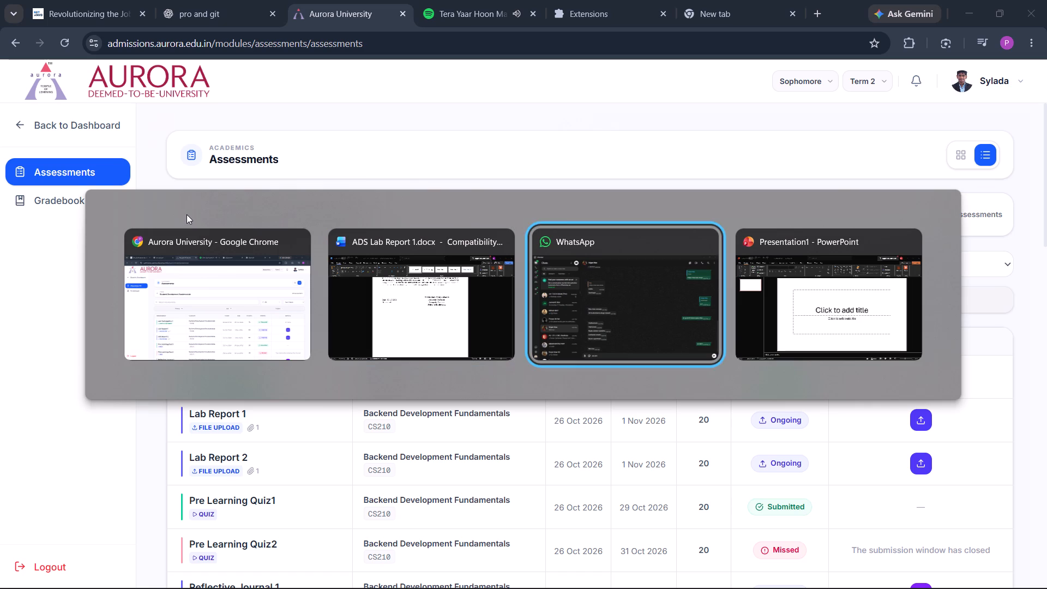
key("alt+Tab")
key("alt+Tab")
key("alt+Tab")
key("alt+Tab")
key("alt+Tab")
key("alt+Tab")
key("alt+Tab")
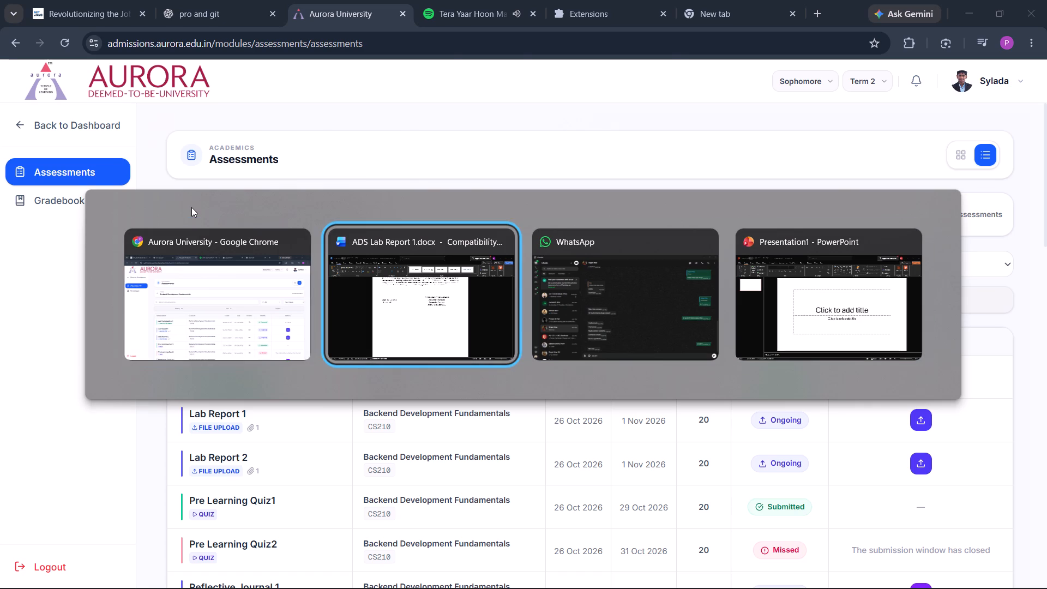
scroll(580, 421, "up", 2)
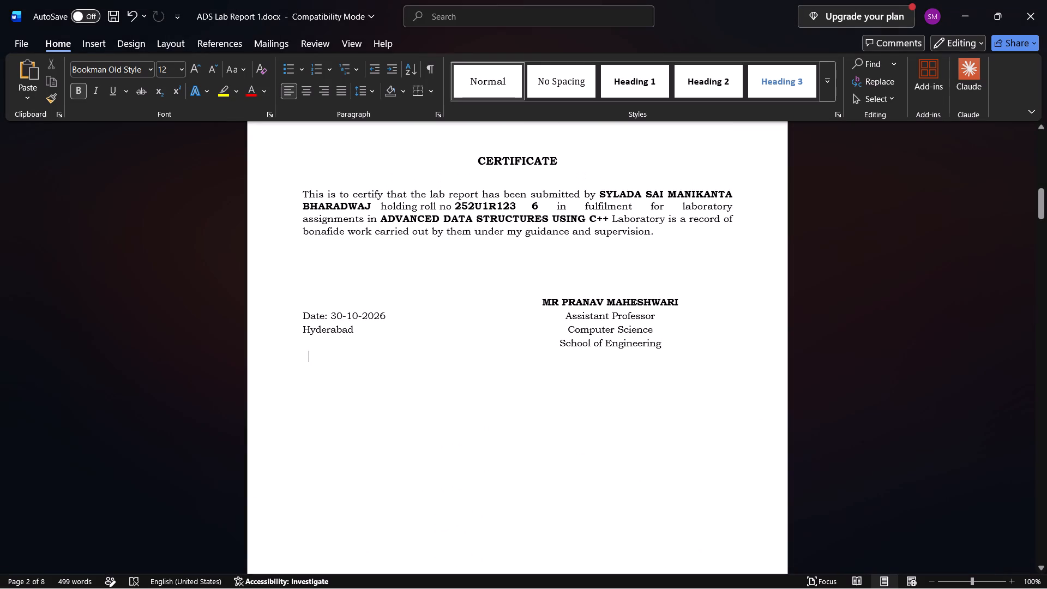
left_click(532, 211)
key("backslash")
key("BackSpace")
key("BackSpace")
key("BackSpace")
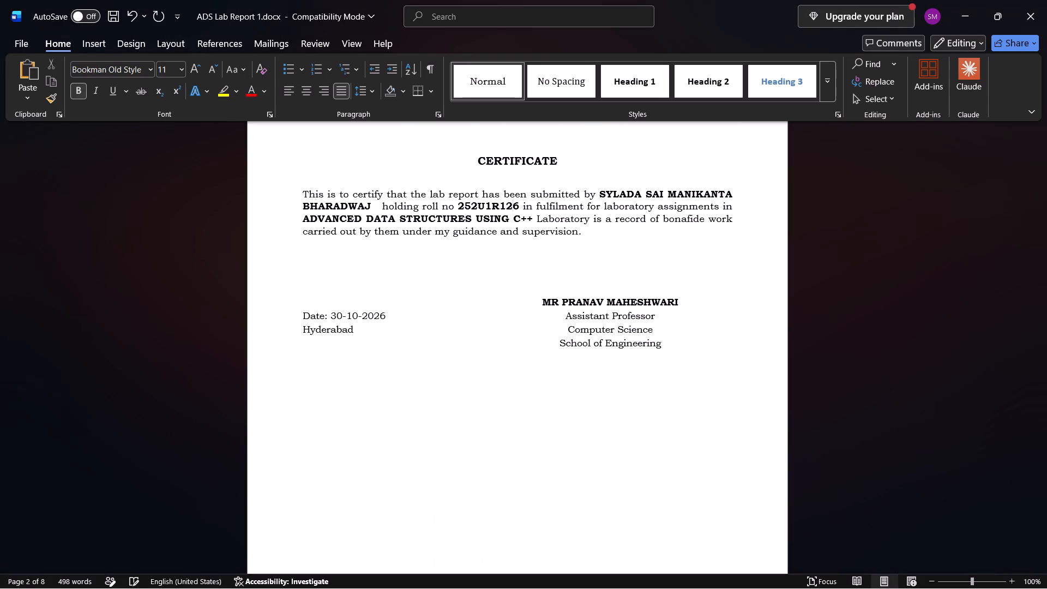
key("3")
Review the lab report's cover page, certificate, objective and list of experiments.
scroll(536, 239, "up", 7)
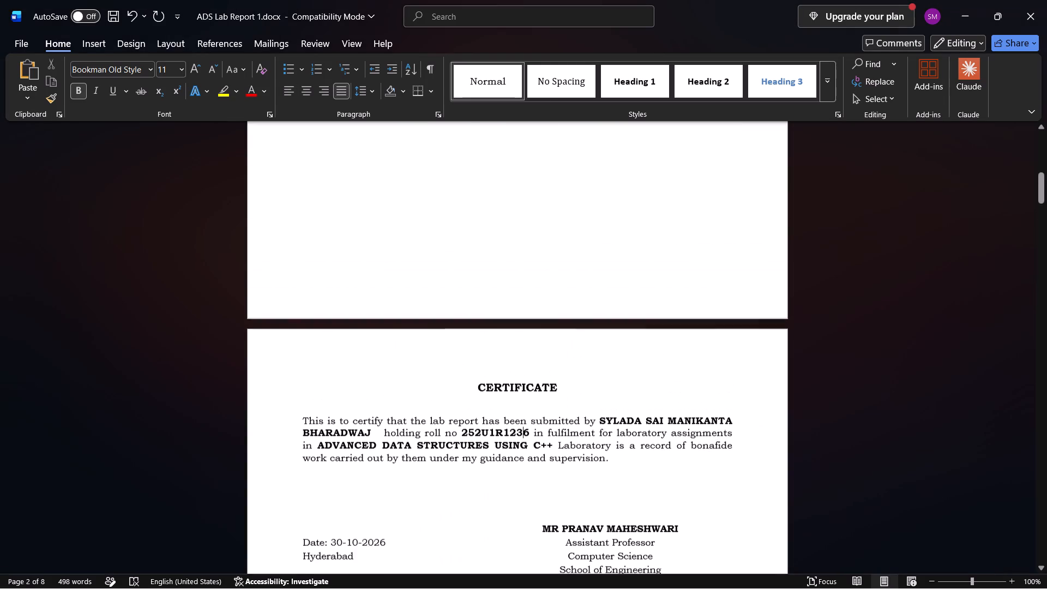
scroll(485, 279, "up", 8)
scroll(538, 220, "up", 15)
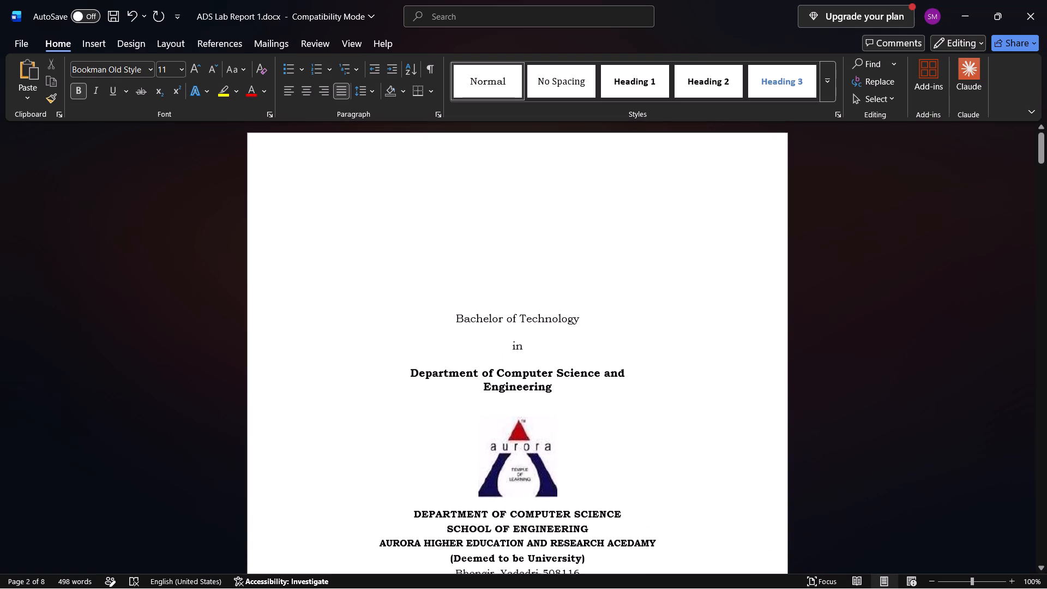
scroll(546, 237, "up", 7)
scroll(547, 237, "down", 1)
scroll(448, 203, "down", 20)
scroll(448, 203, "down", 1)
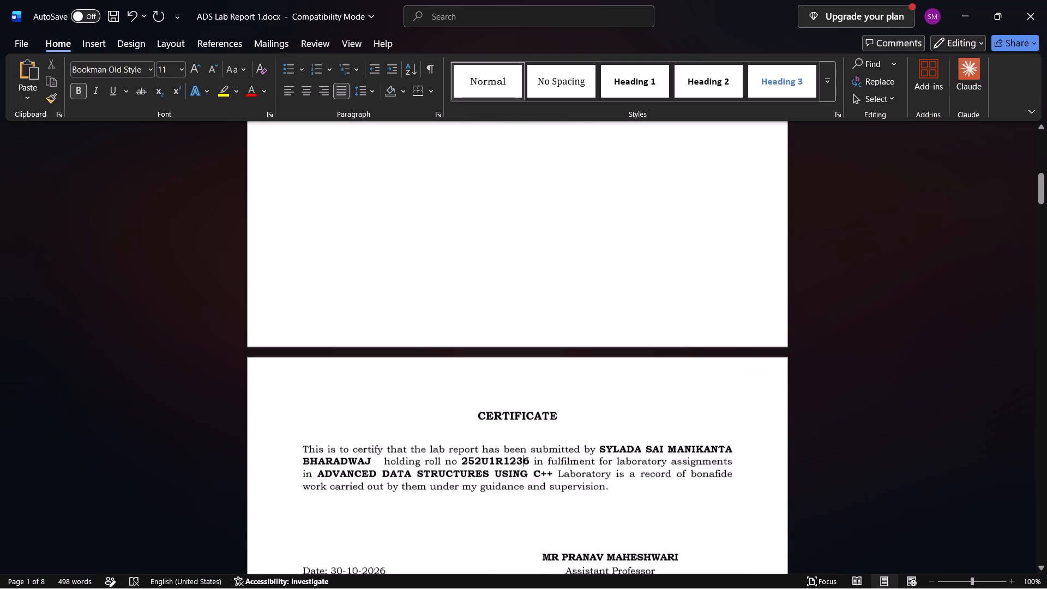
scroll(453, 172, "down", 6)
scroll(444, 171, "up", 5)
scroll(431, 174, "down", 10)
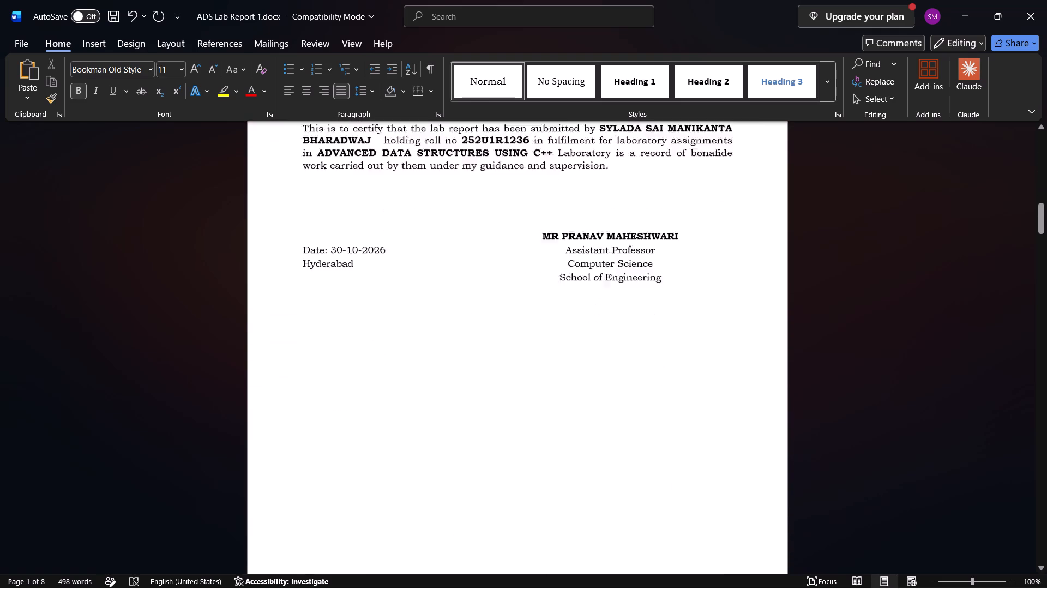
scroll(436, 176, "down", 20)
scroll(436, 176, "down", 1)
scroll(446, 166, "up", 7)
scroll(446, 167, "down", 3)
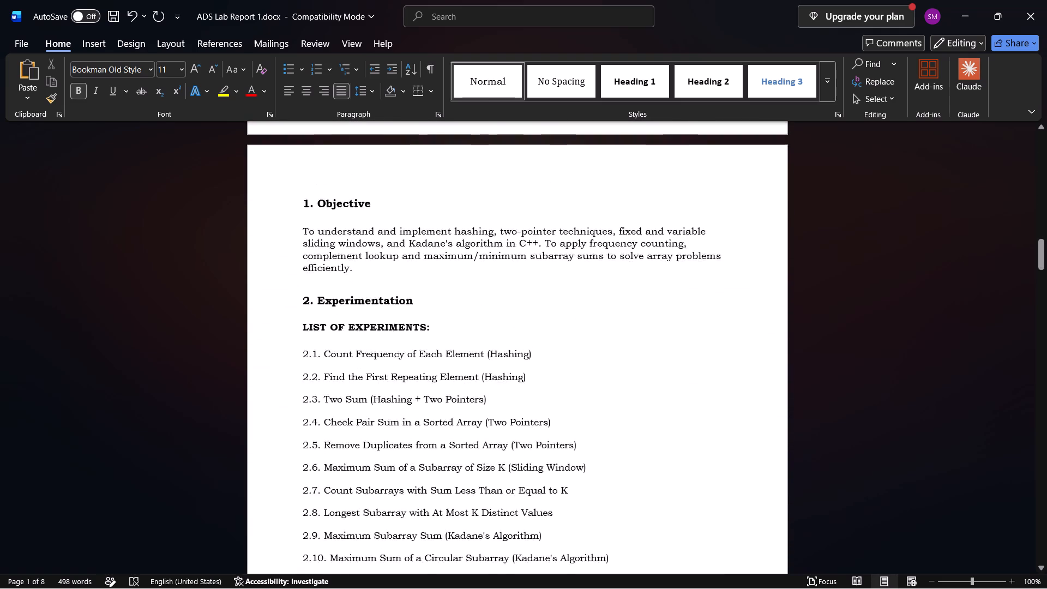
Cut the code screenshot under Question 2.1 from the report and paste it onto the blank title slide in PowerPoint.
scroll(446, 167, "down", 20)
scroll(446, 167, "down", 3)
left_click(465, 277)
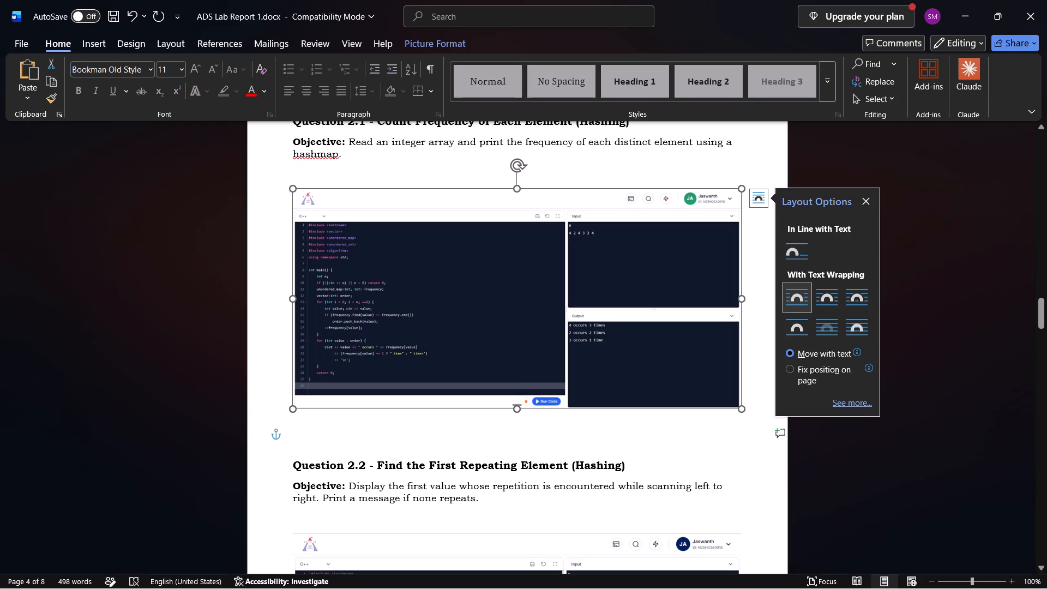
key("ctrl+x")
left_click(872, 201)
left_click(521, 310)
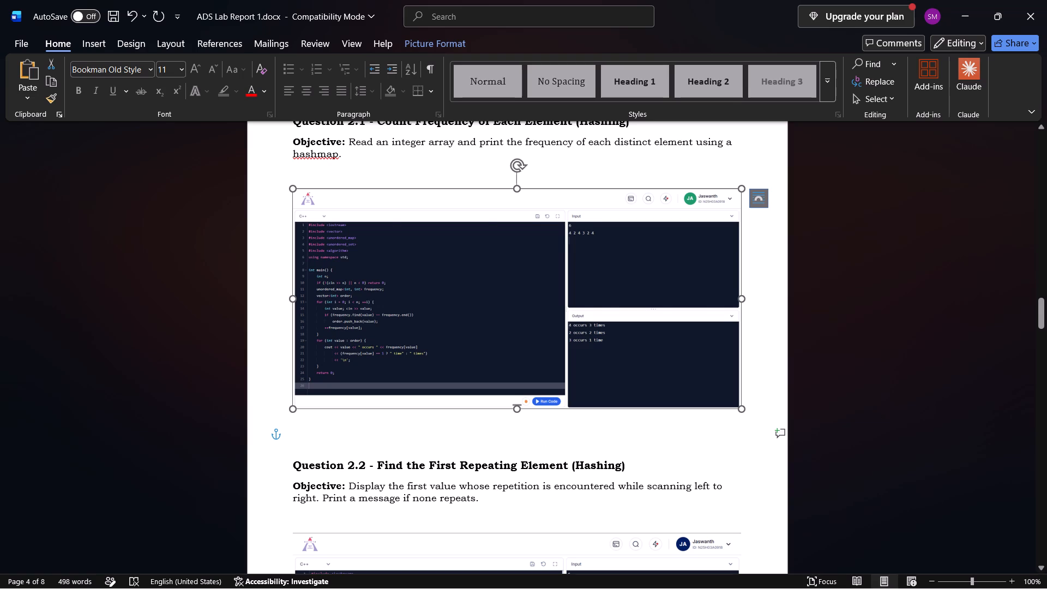
key("ctrl+x")
key("alt+Tab")
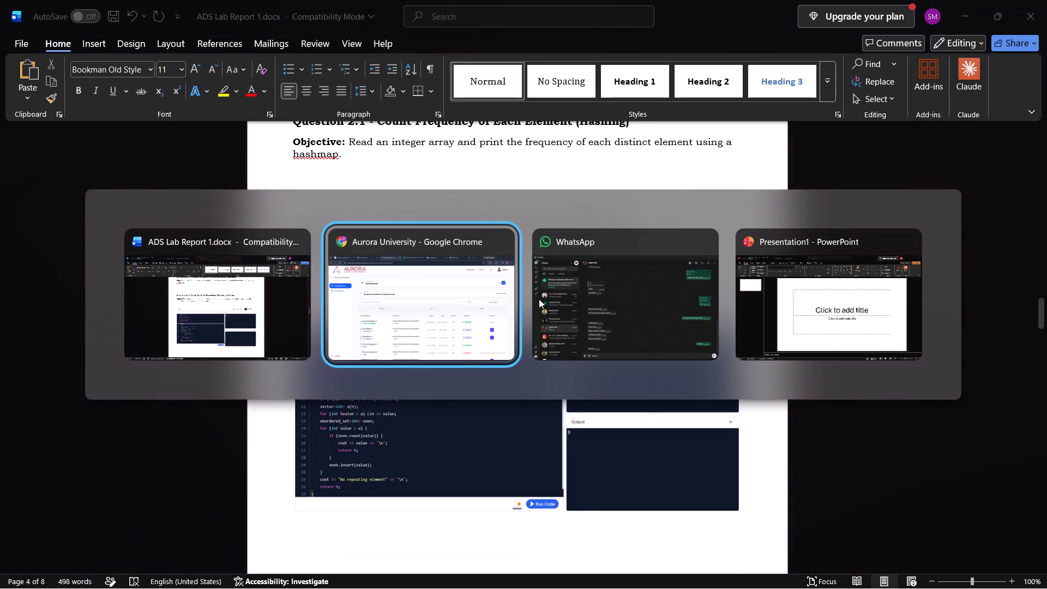
key("alt+Tab")
key("alt+Tab")
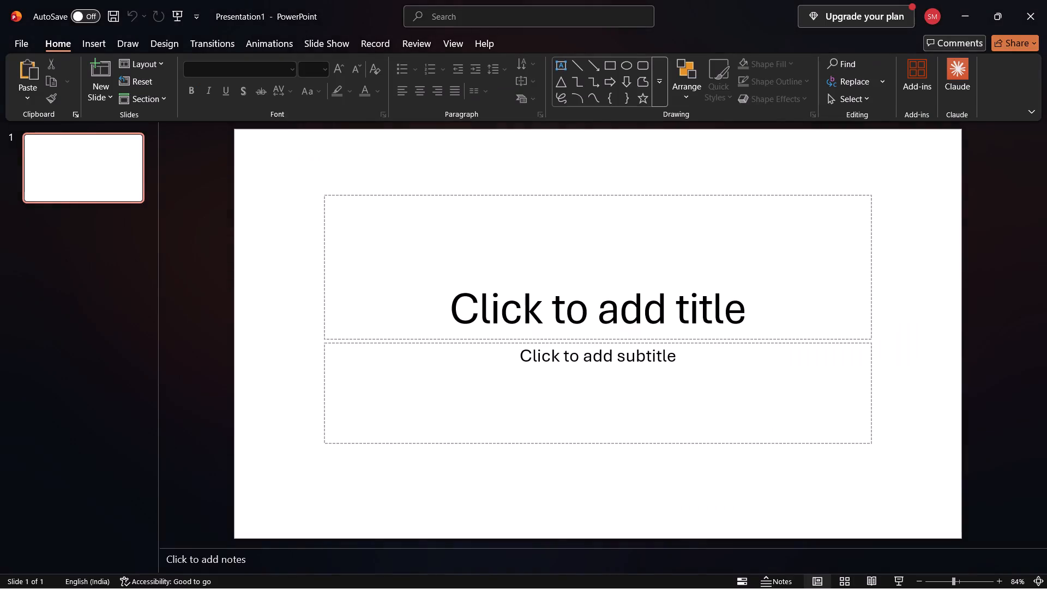
key("ctrl+v")
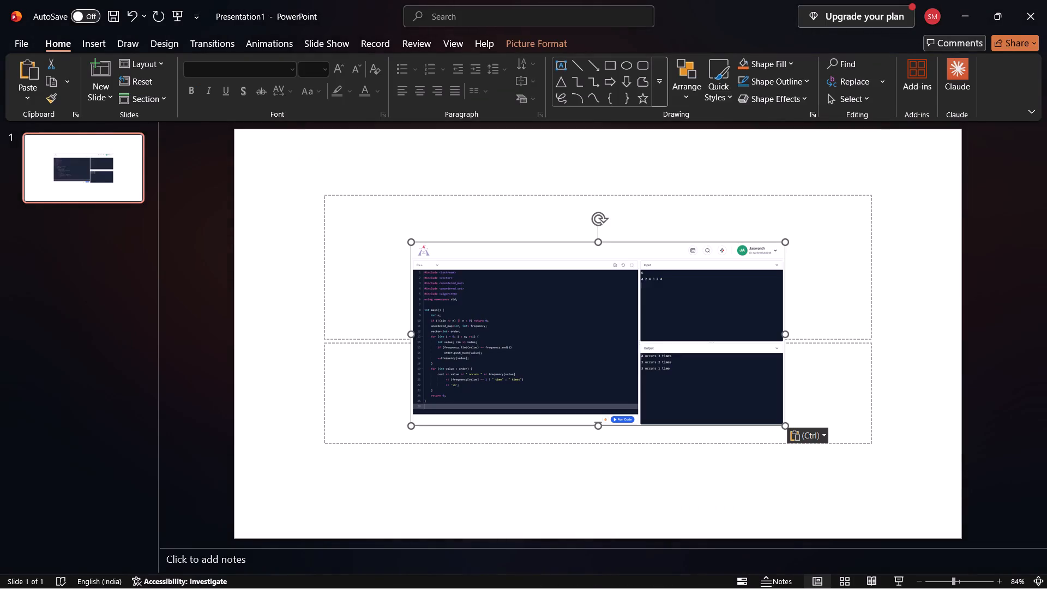
Find the copied page-header strip image in the clipboard history and paste it onto the slide.
key("super+v")
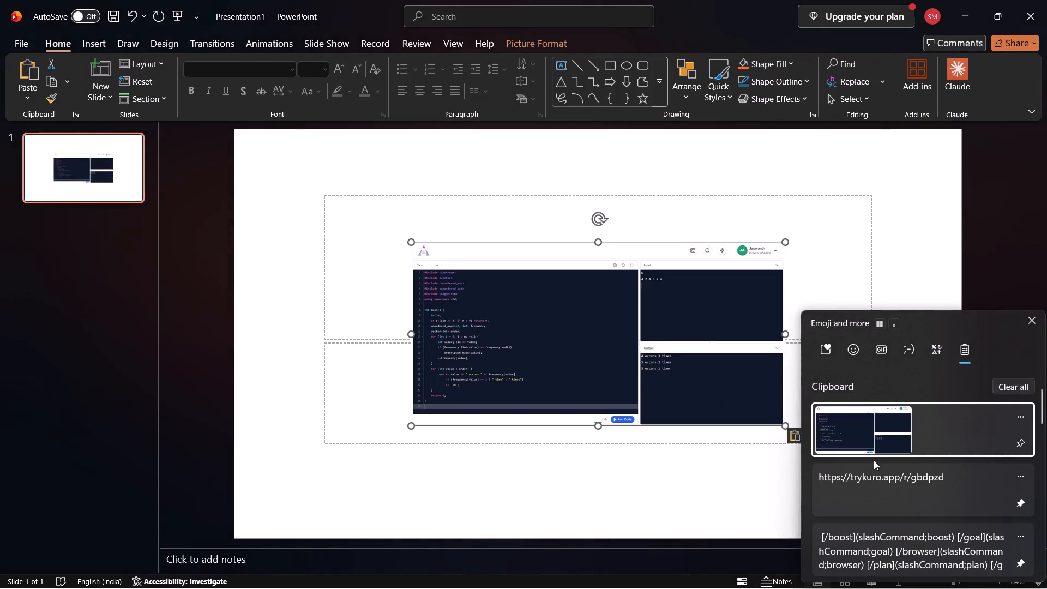
scroll(882, 472, "down", 18)
scroll(875, 457, "up", 6)
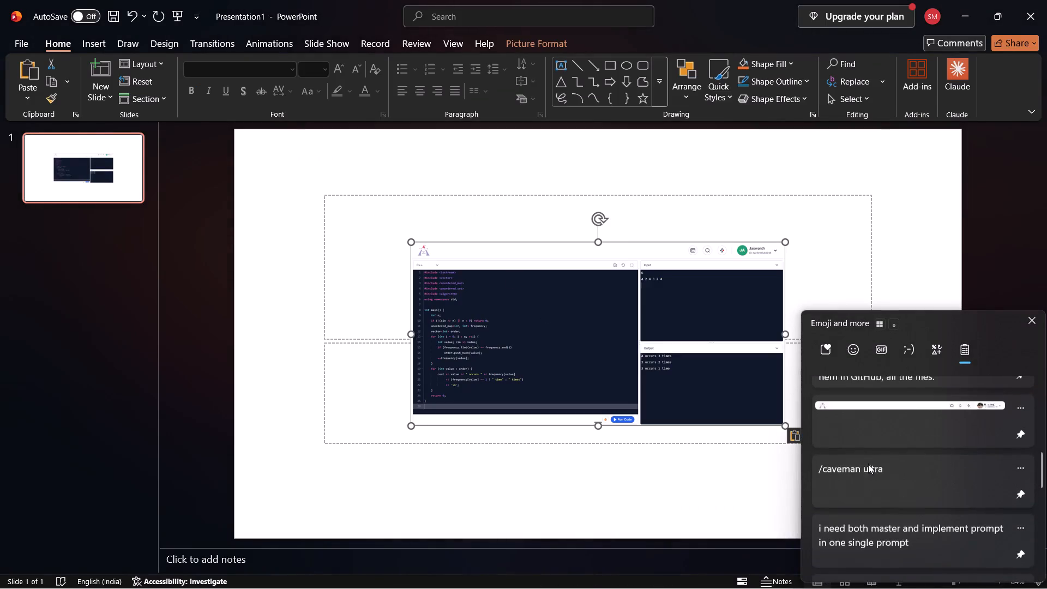
scroll(862, 453, "up", 2)
left_click(848, 480)
key("ctrl+v")
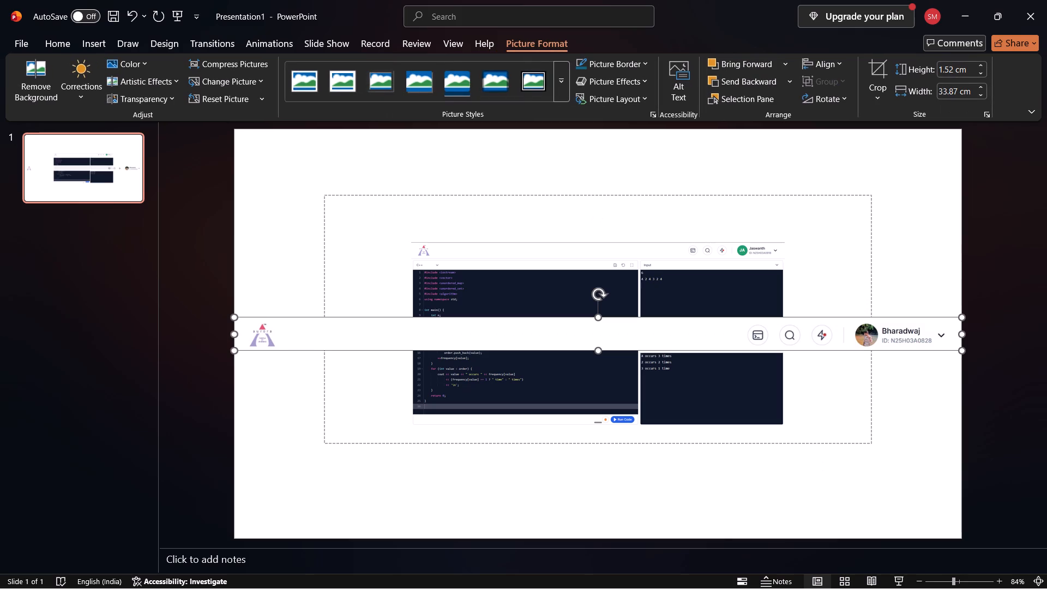
Move and resize the page-header strip to cover the code screenshot's original header, making it about 17.4 cm wide.
left_click_drag(591, 329, 561, 247)
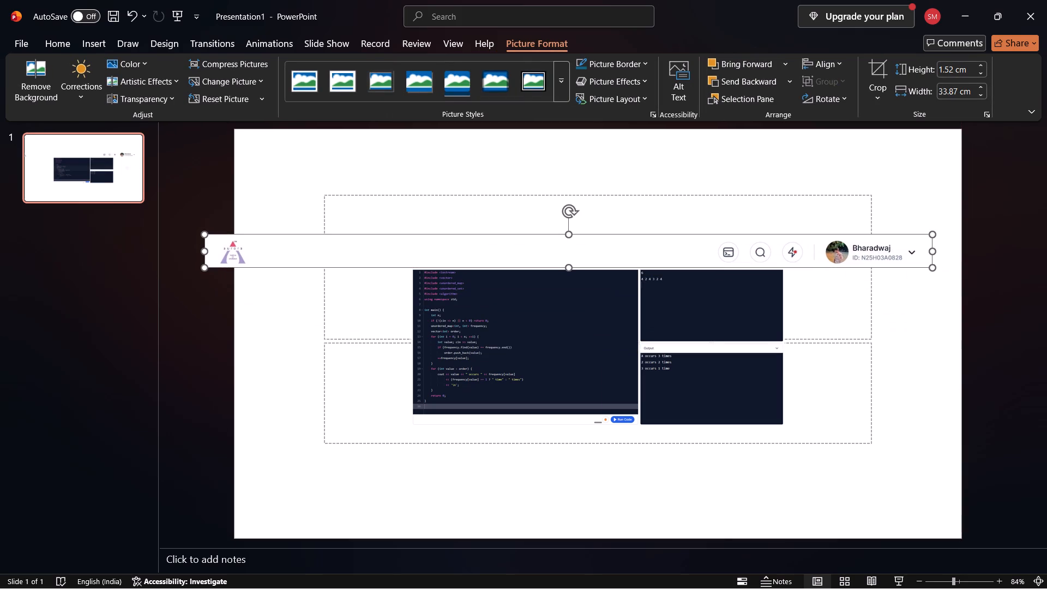
left_click_drag(204, 250, 436, 308)
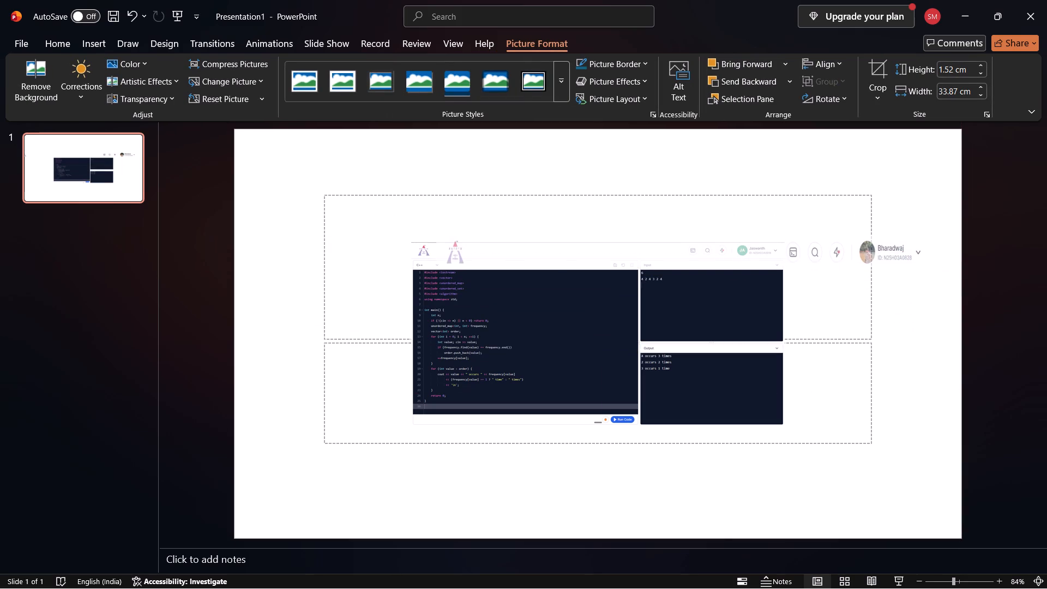
left_click_drag(436, 308, 403, 300)
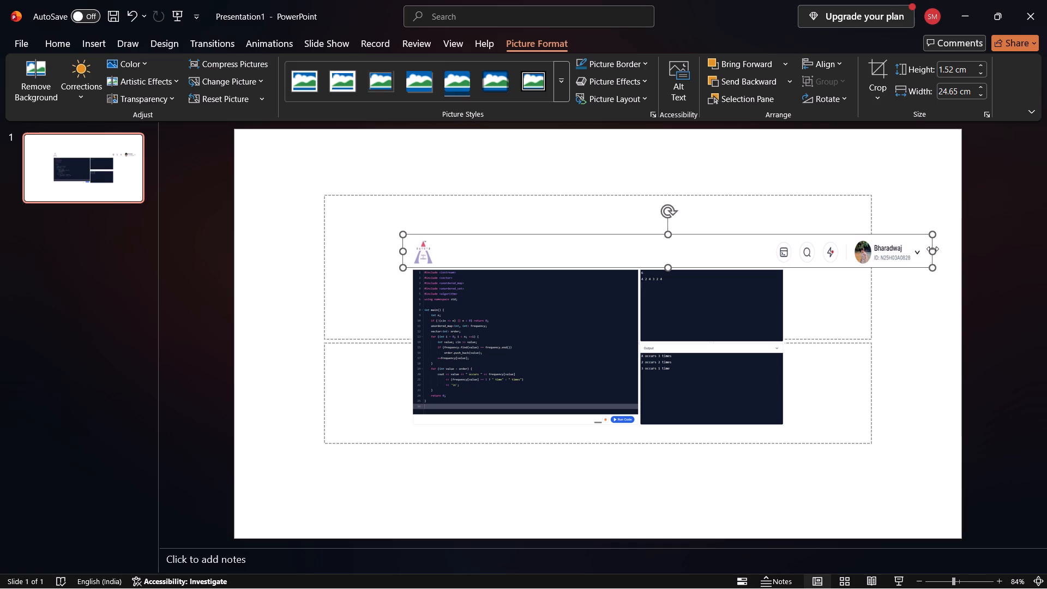
left_click_drag(930, 256, 927, 267)
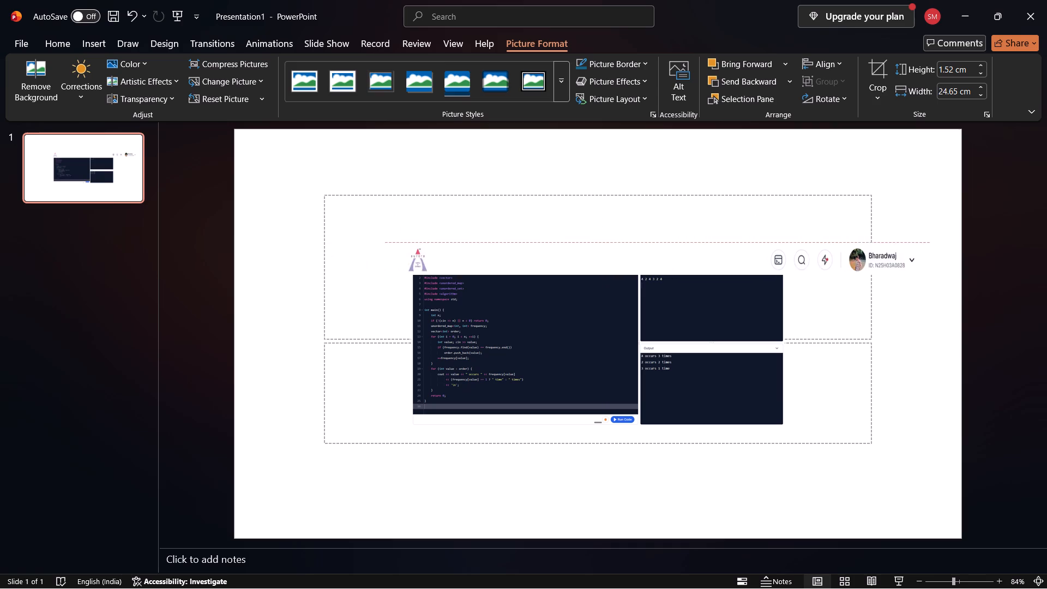
left_click_drag(927, 267, 935, 260)
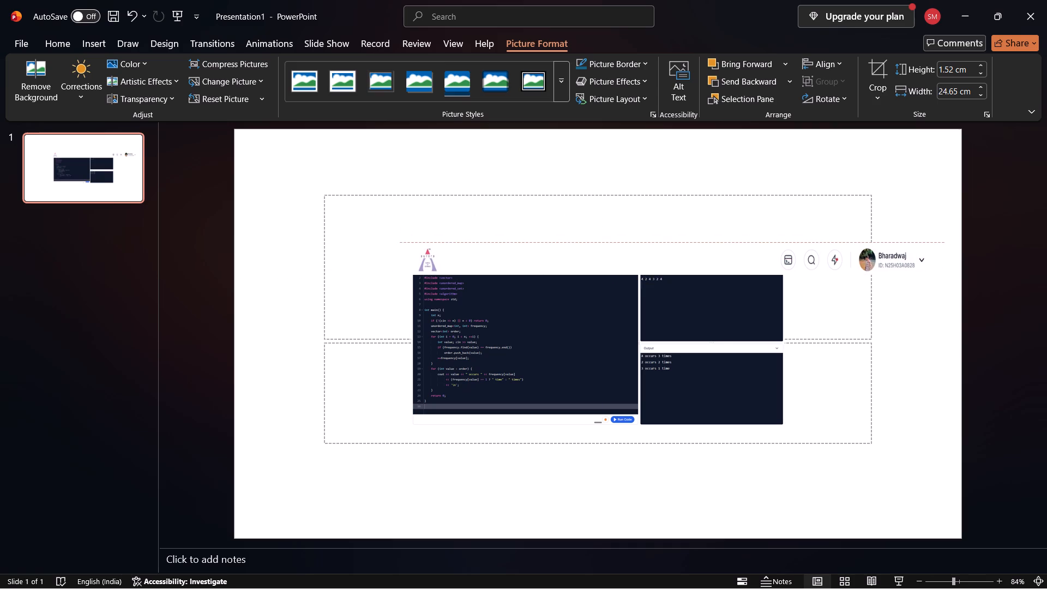
left_click_drag(935, 260, 935, 261)
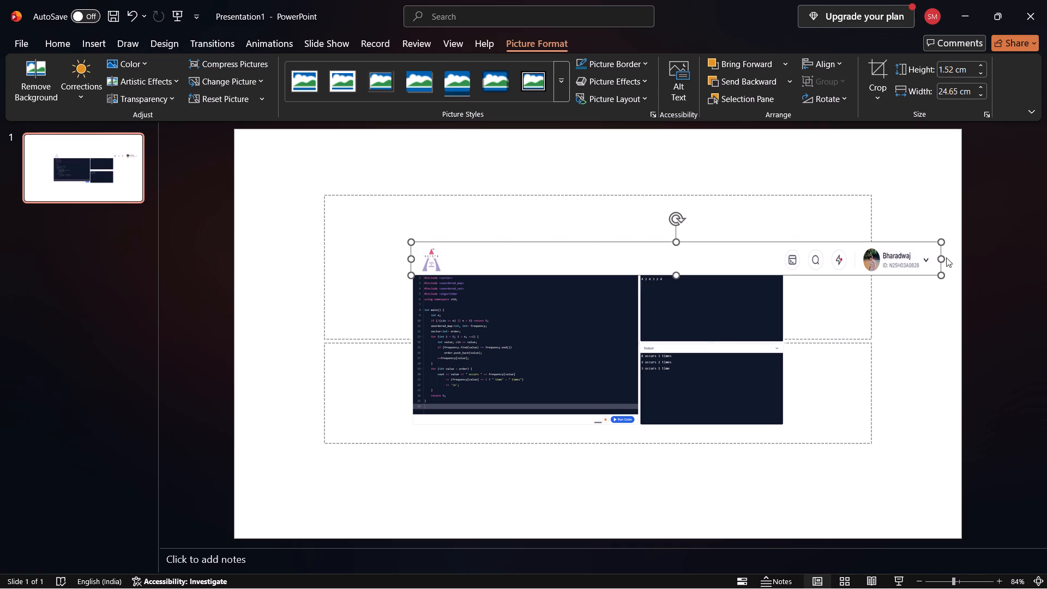
left_click_drag(941, 258, 799, 262)
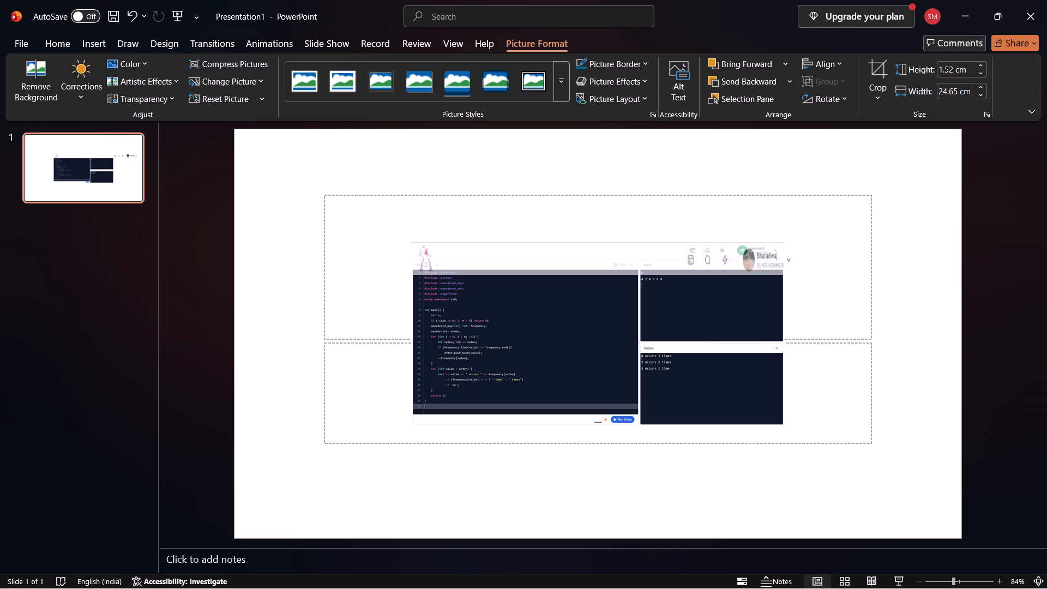
left_click_drag(799, 262, 788, 260)
left_click_drag(598, 275, 591, 258)
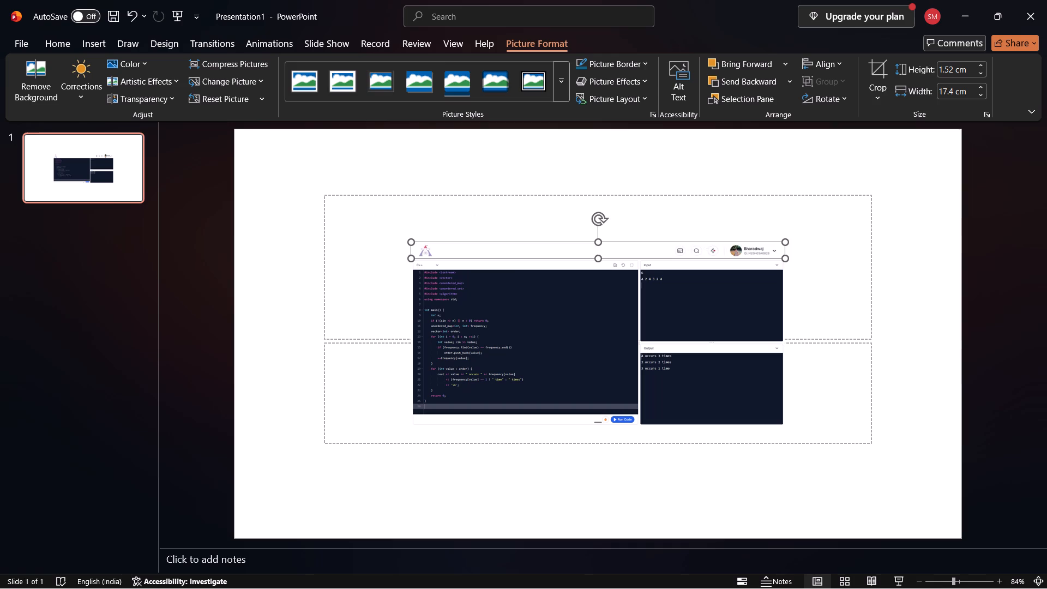
Capture the code screenshot with its replaced header from the slide and paste it under Question 2.1 in the Word report.
left_click(358, 315)
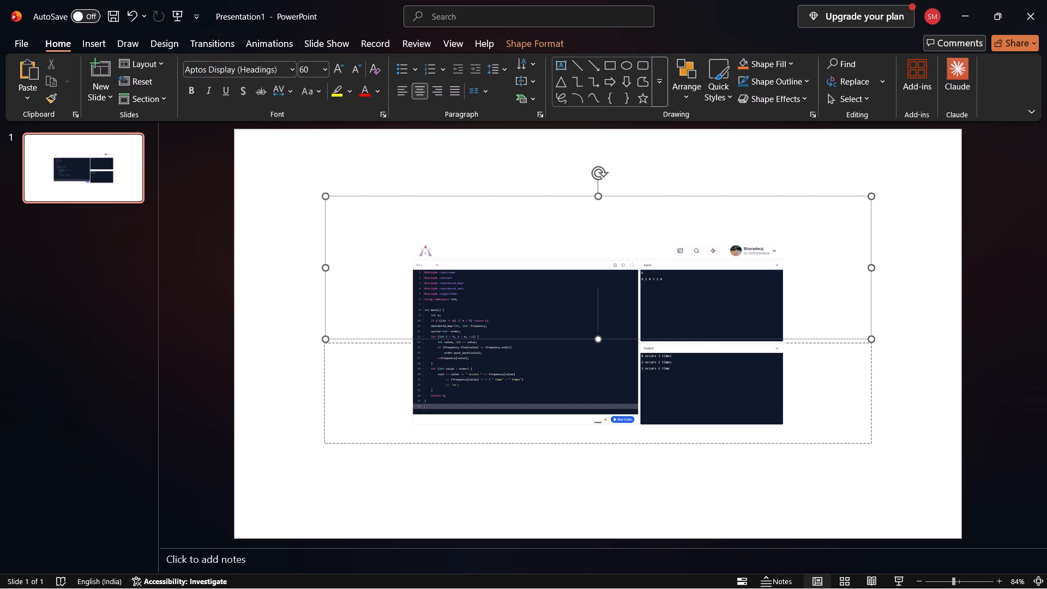
left_click(335, 412)
left_click(252, 449)
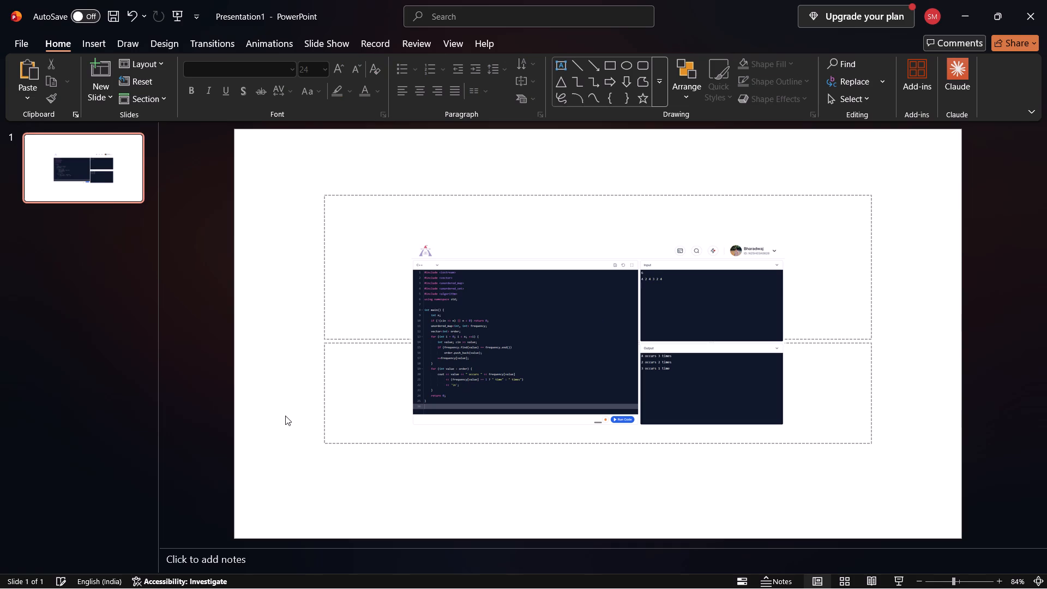
key("Print")
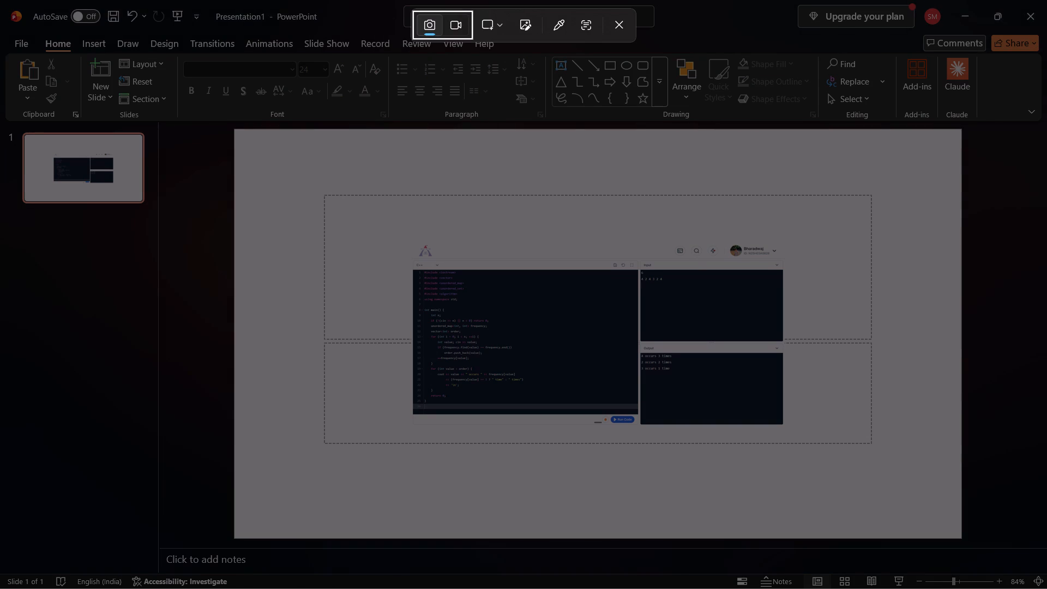
left_click_drag(412, 240, 765, 423)
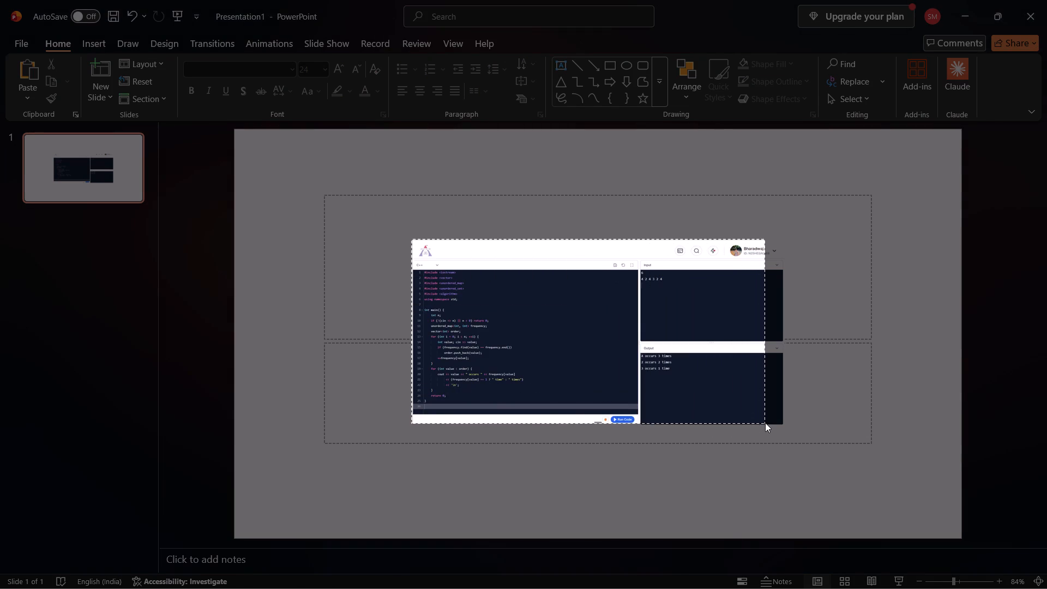
left_click_drag(765, 423, 783, 424)
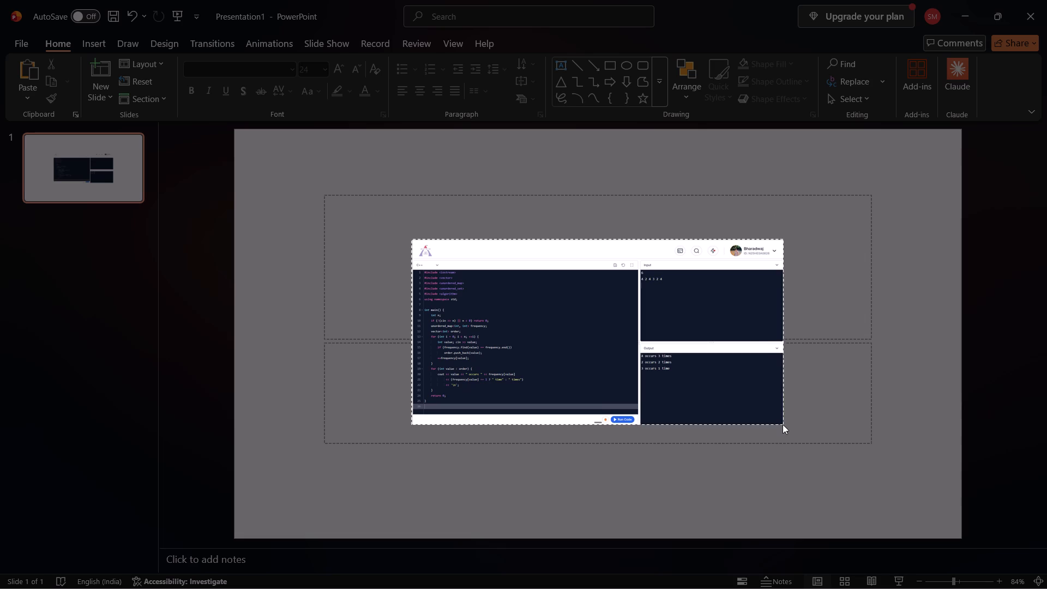
left_click_drag(783, 424, 781, 424)
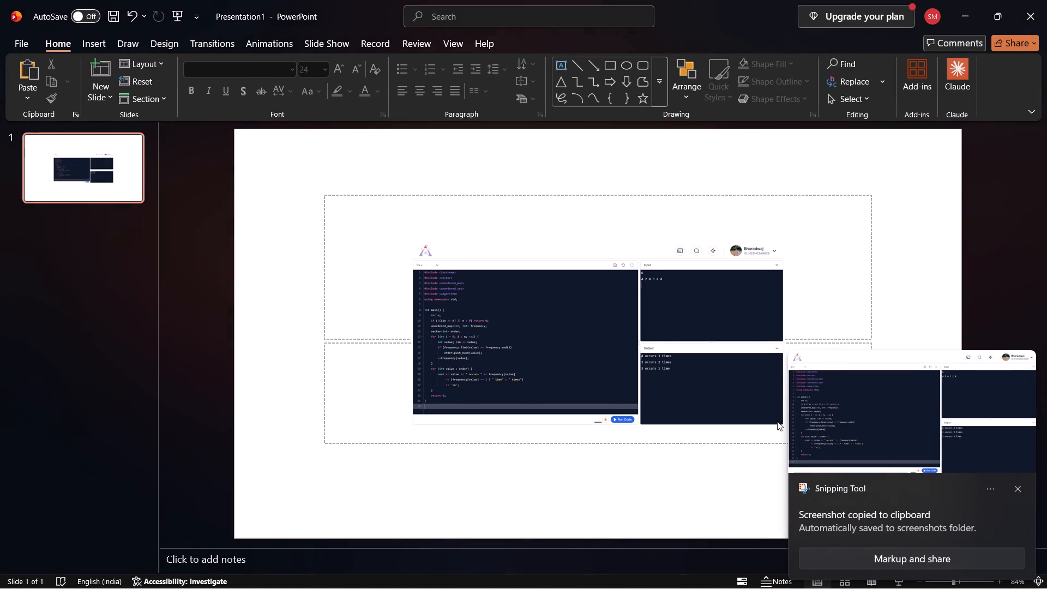
key("alt+Tab")
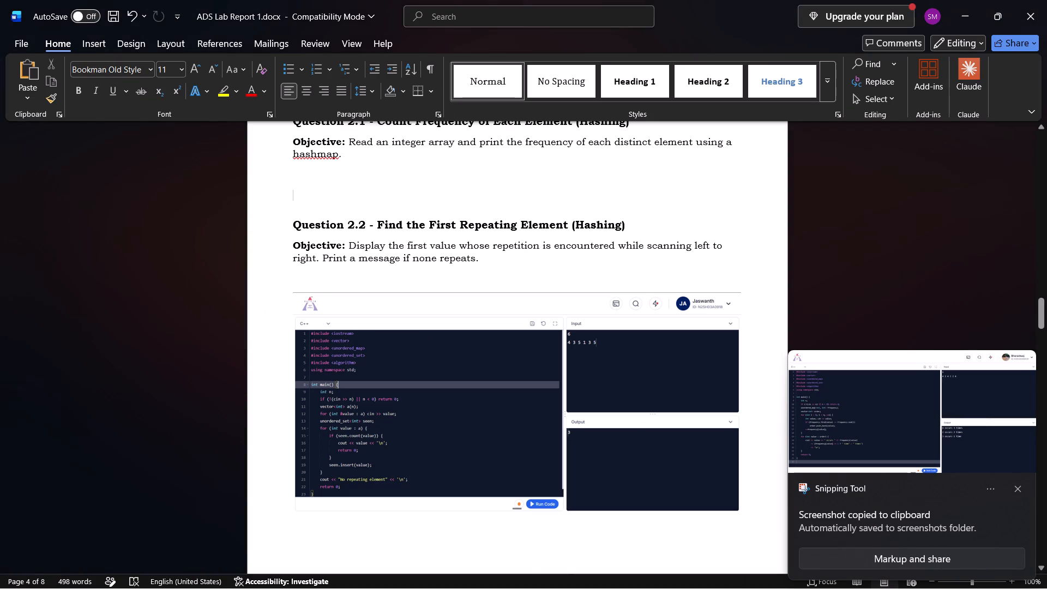
key("ctrl+v")
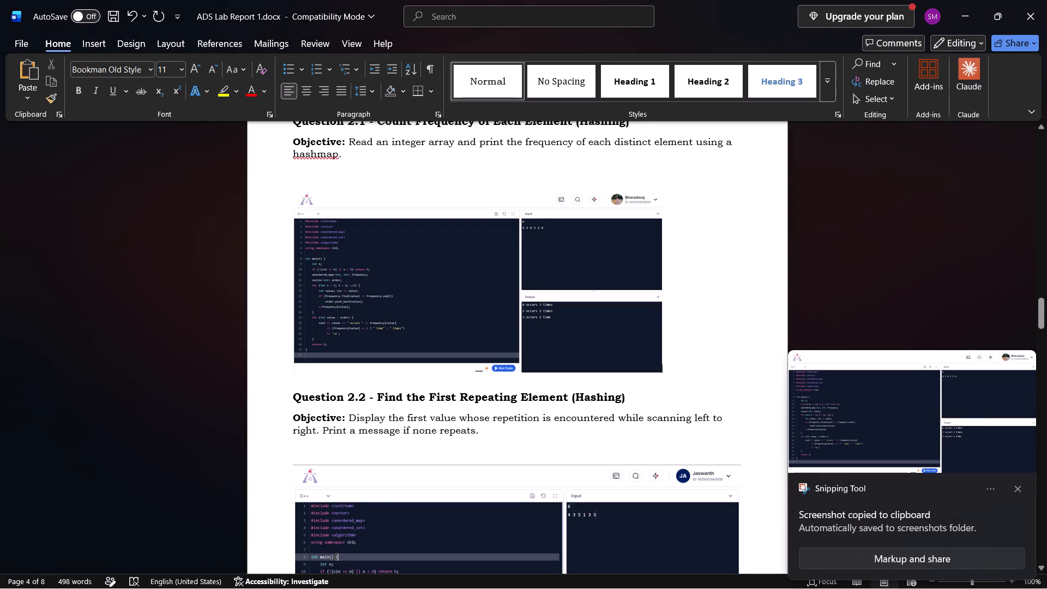
Examine the pasted Question 2.1 screenshot up close, from its account header to its code and output.
scroll(436, 268, "up", 5)
scroll(447, 321, "down", 2)
scroll(444, 334, "right", 1)
scroll(444, 334, "up", 9, "ctrl")
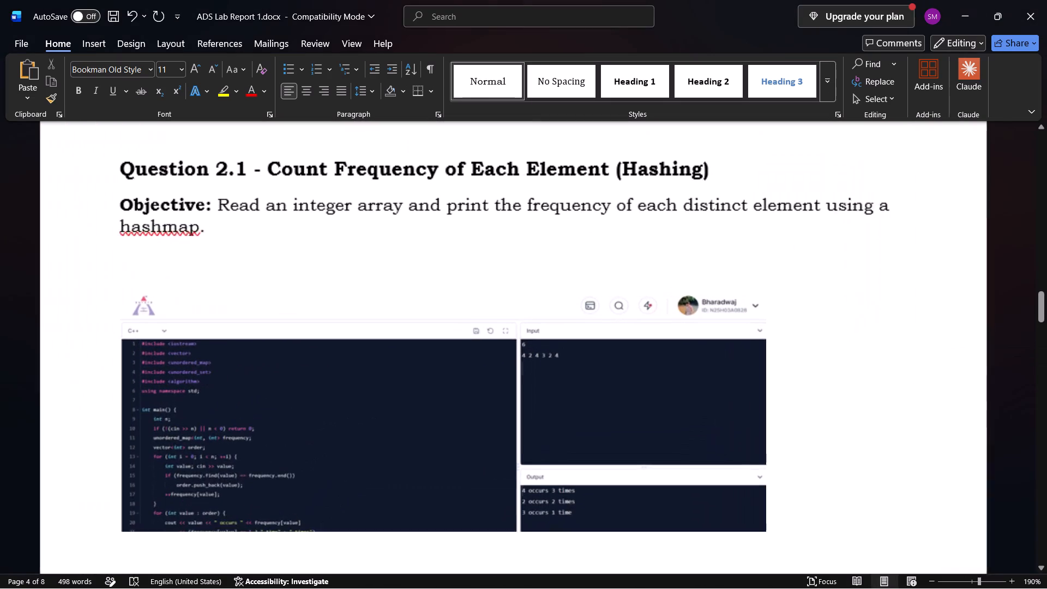
scroll(444, 334, "down", 1)
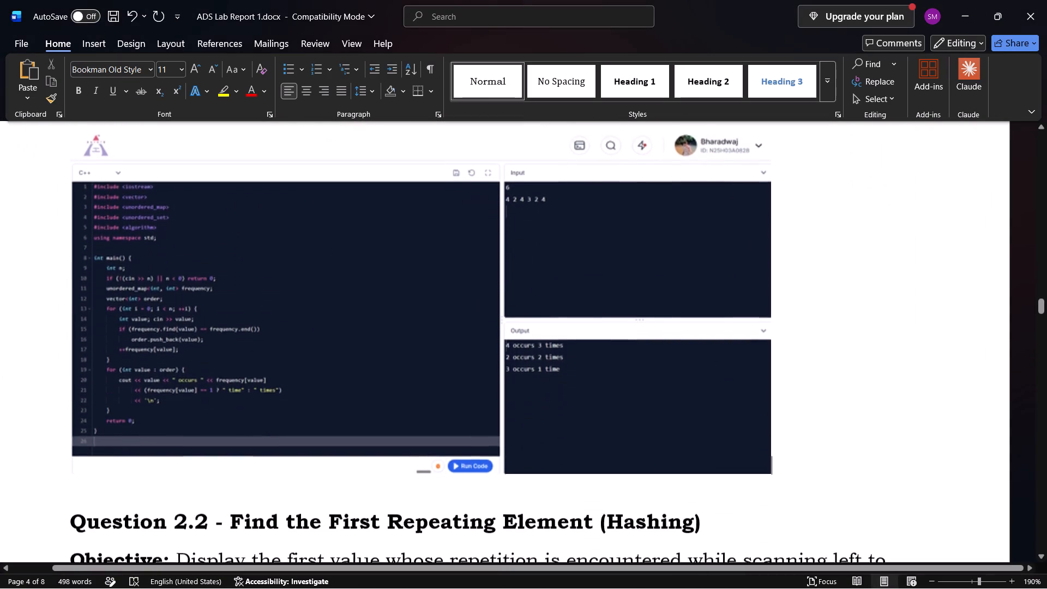
scroll(444, 334, "down", 1)
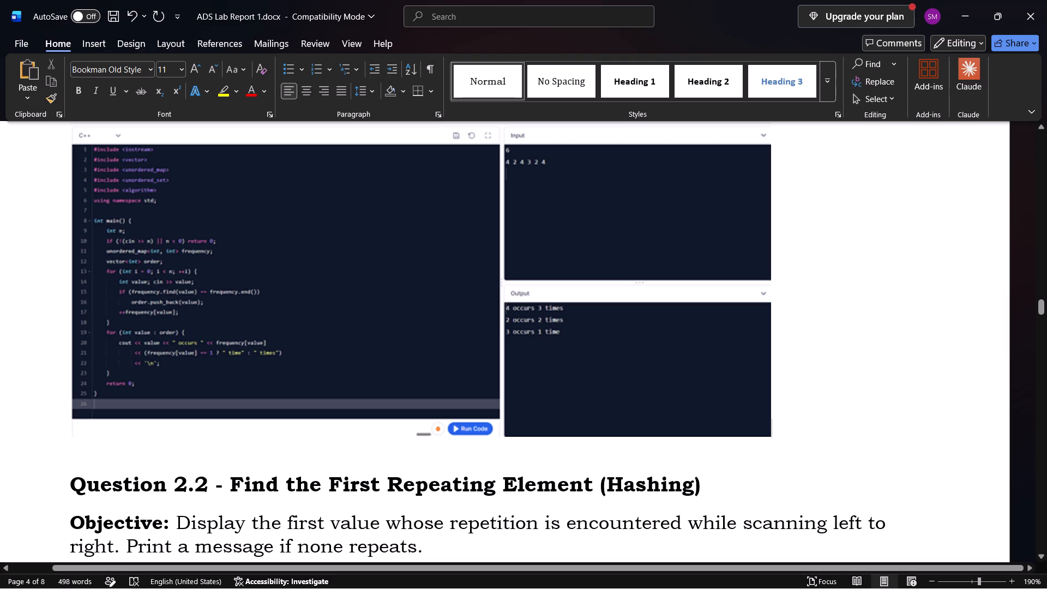
scroll(444, 334, "up", 1)
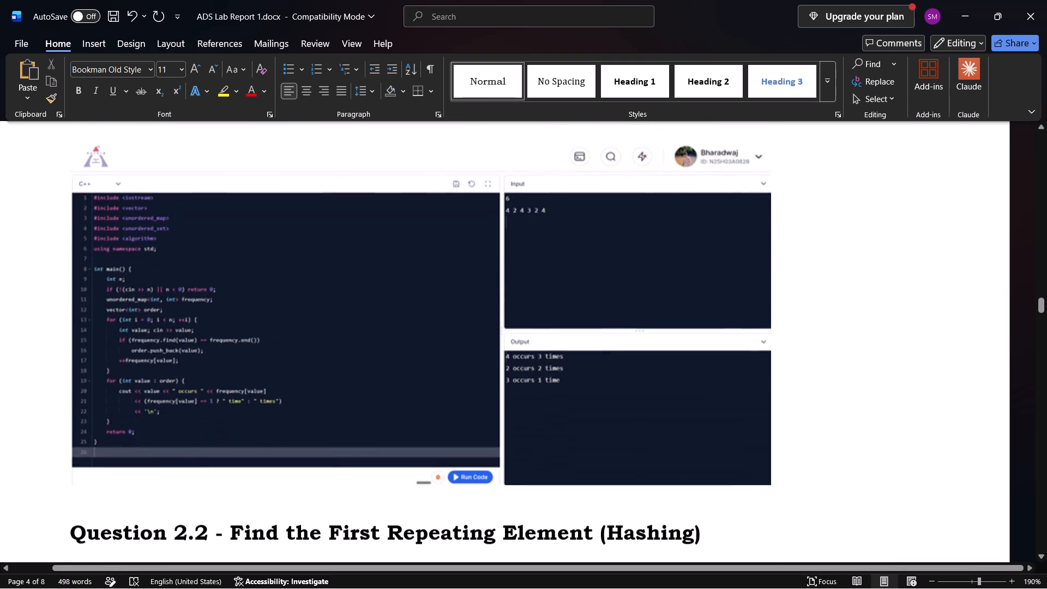
scroll(444, 334, "down", 10, "ctrl")
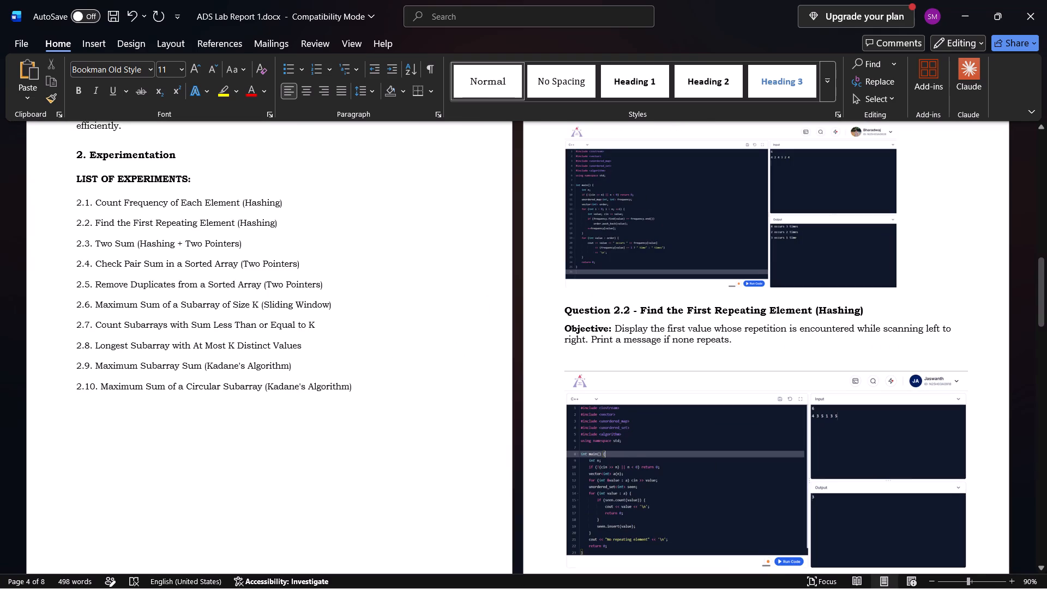
Cut the code screenshot under Question 2.2 from the report and paste it onto the PowerPoint slide in place of the Question 2.1 screenshot.
scroll(582, 306, "down", 2)
left_click(691, 372)
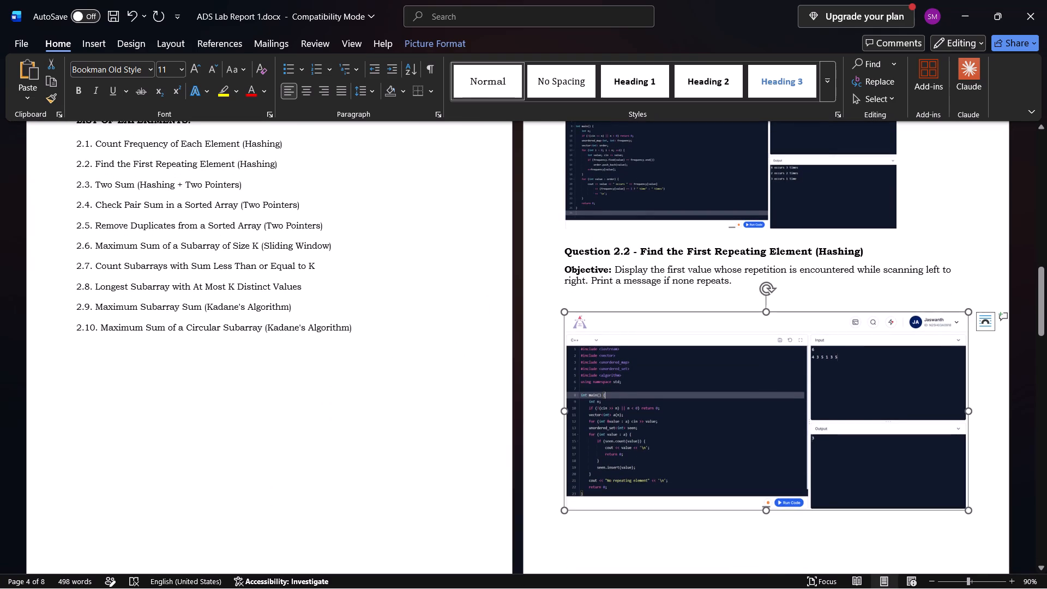
key("ctrl+x")
key("alt+Tab")
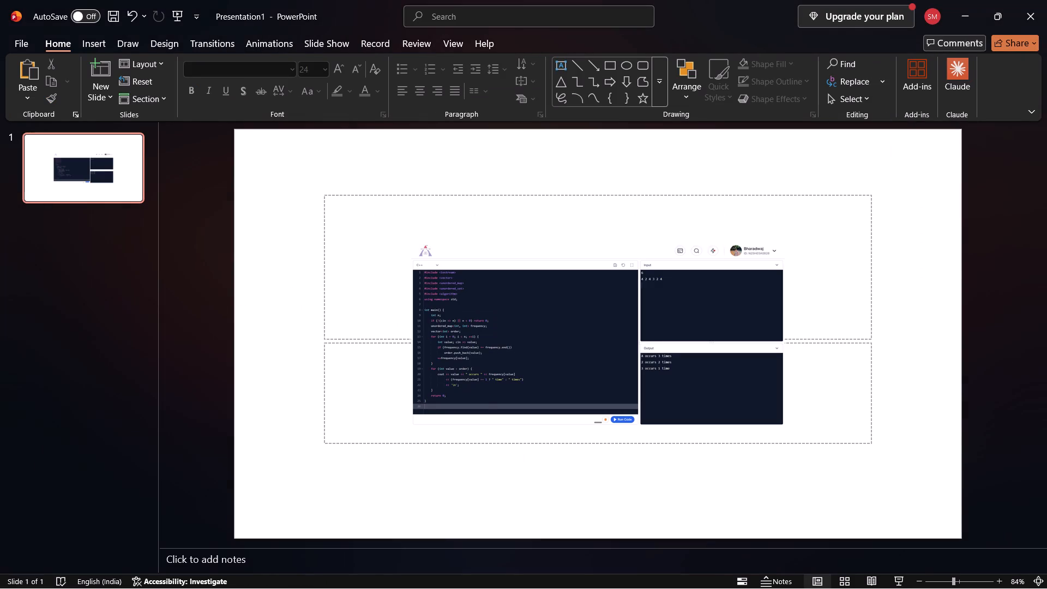
left_click(689, 377)
key("Delete")
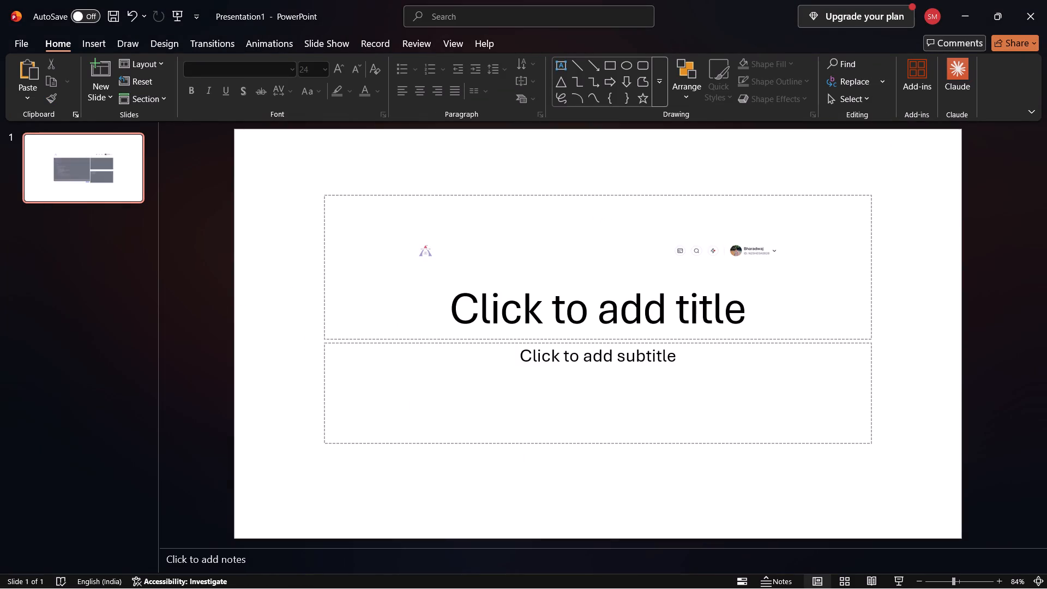
left_click(689, 377)
key("ctrl+v")
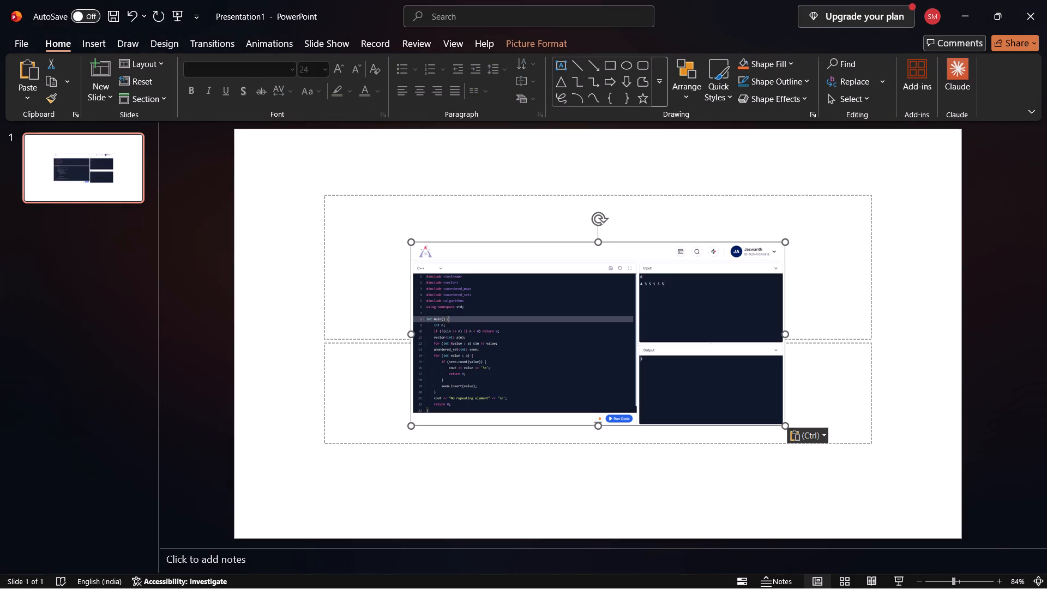
Send the Question 2.2 screenshot to the back, behind the replacement header strip.
left_click(685, 71)
left_click(725, 154)
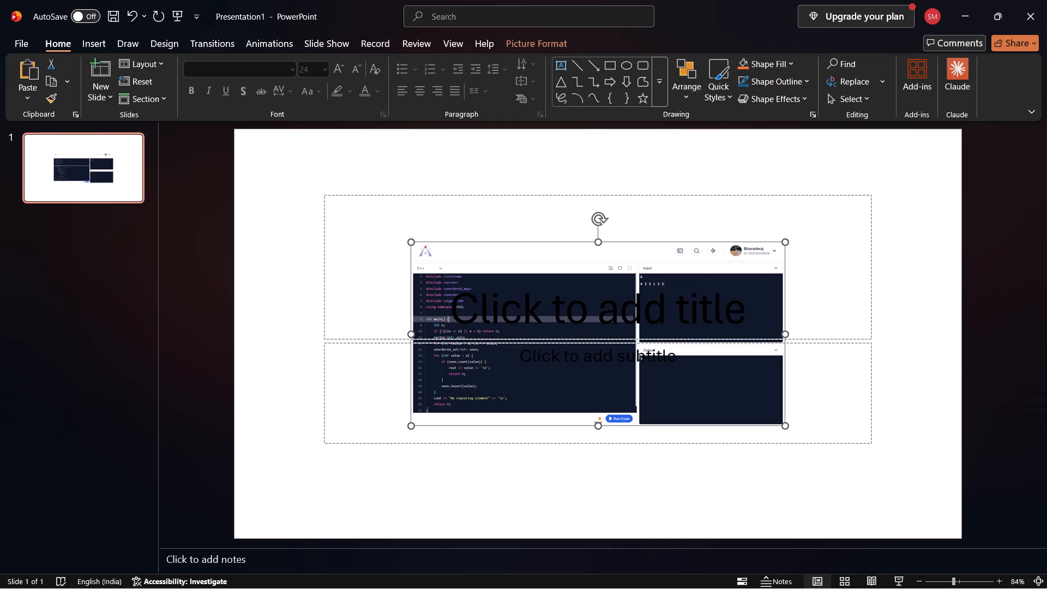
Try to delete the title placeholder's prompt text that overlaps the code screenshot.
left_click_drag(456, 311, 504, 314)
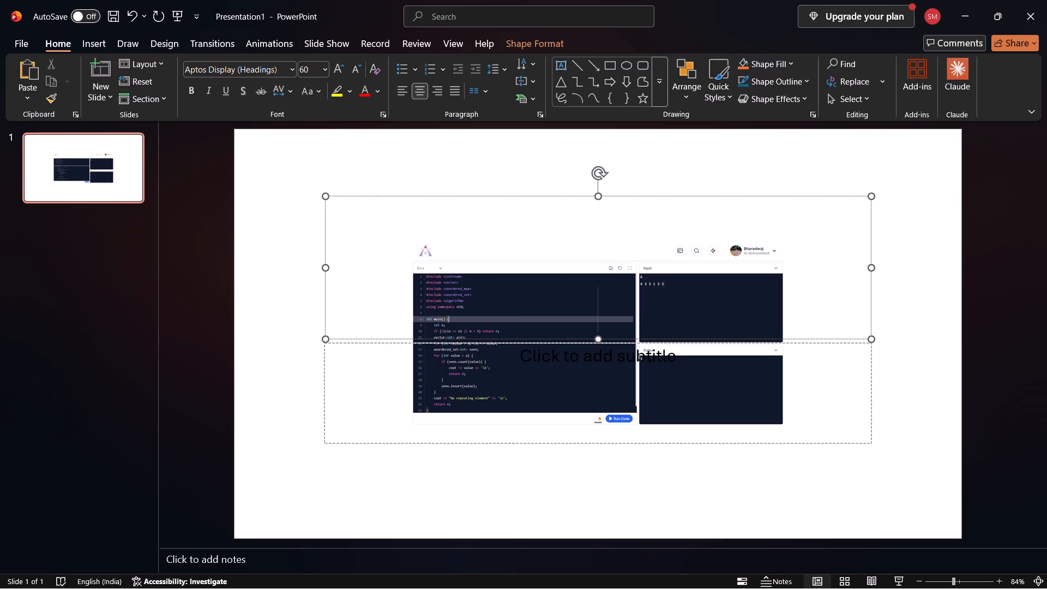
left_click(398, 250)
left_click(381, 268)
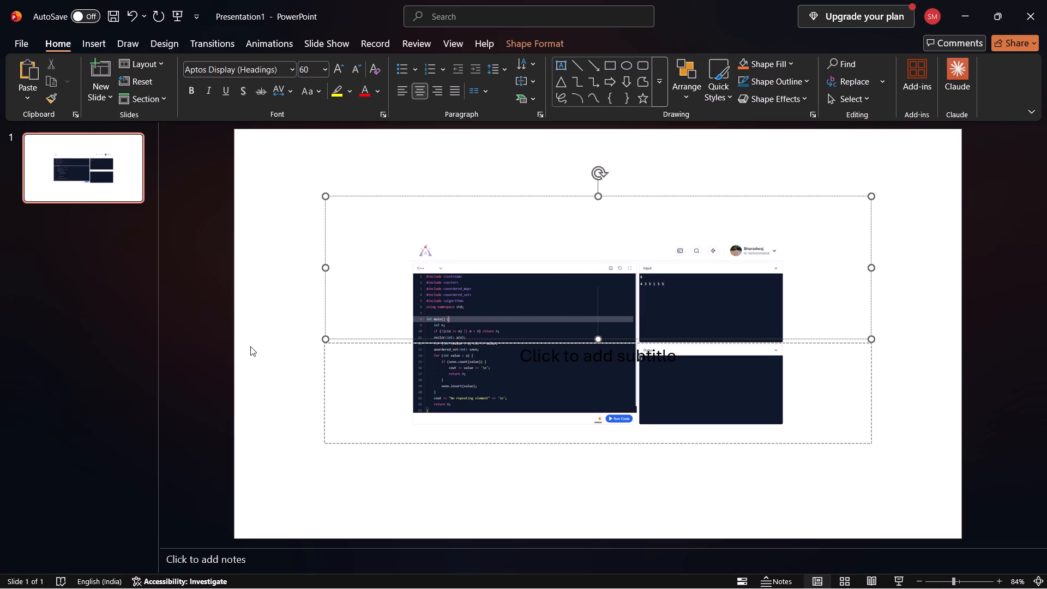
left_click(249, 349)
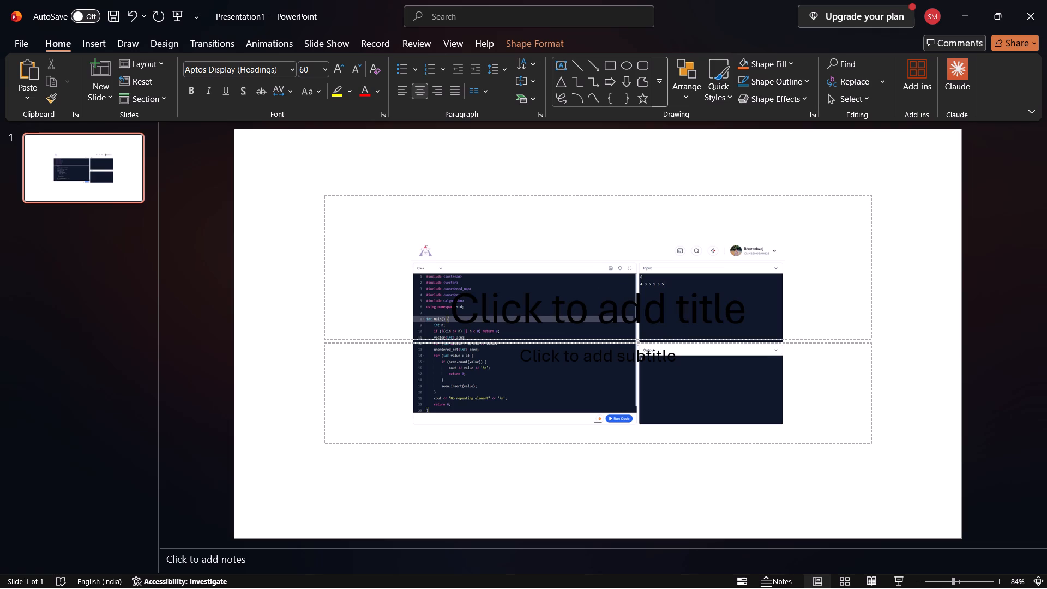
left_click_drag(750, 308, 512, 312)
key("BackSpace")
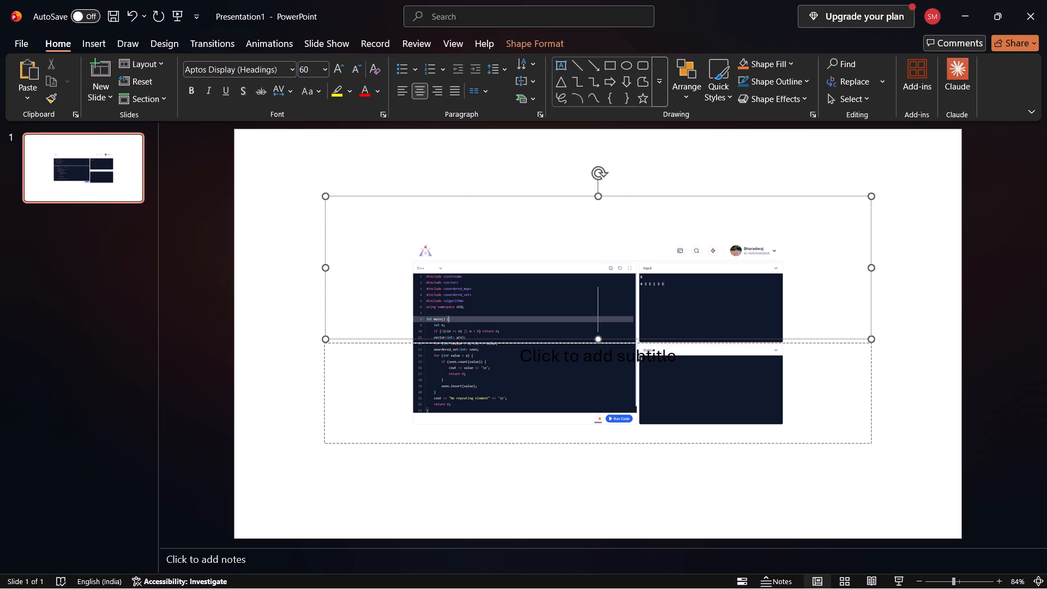
Clear the placeholders off the screenshot by shrinking the title box to a narrow column beside it and moving the subtitle box below it.
left_click_drag(599, 339, 512, 588)
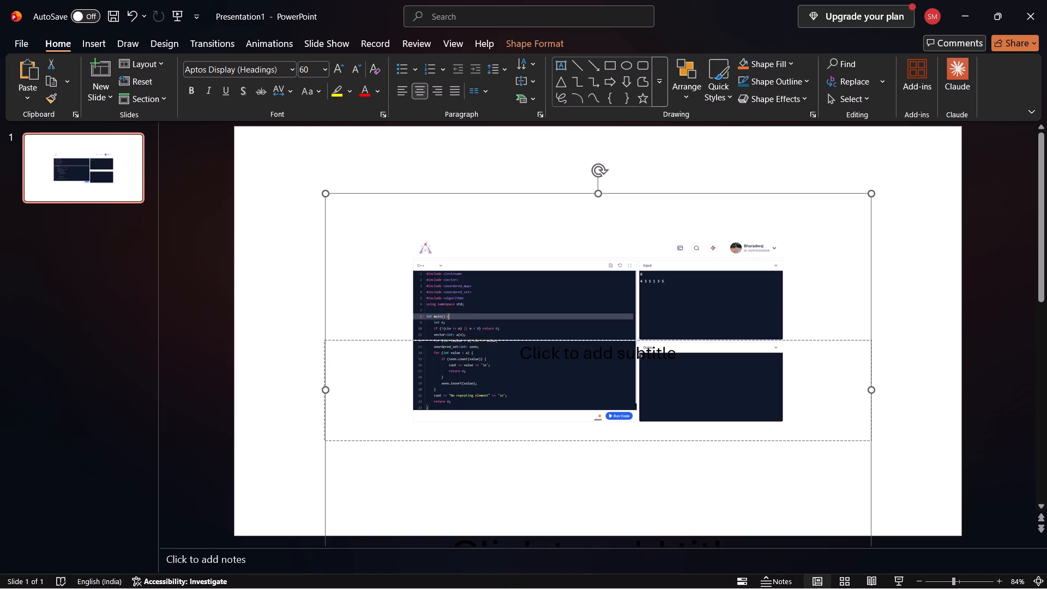
left_click(368, 337)
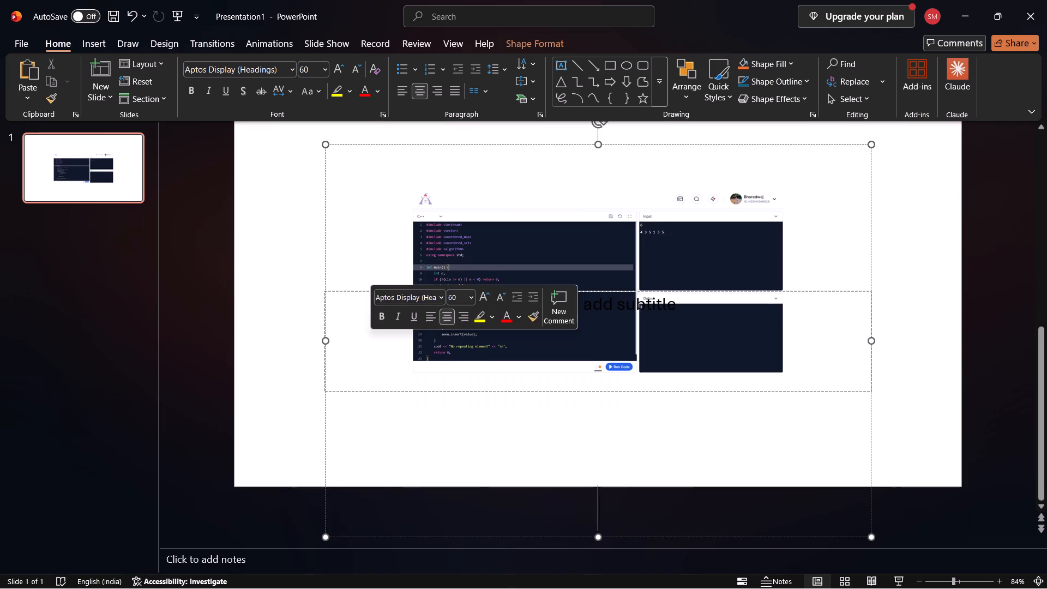
left_click_drag(327, 340, 850, 392)
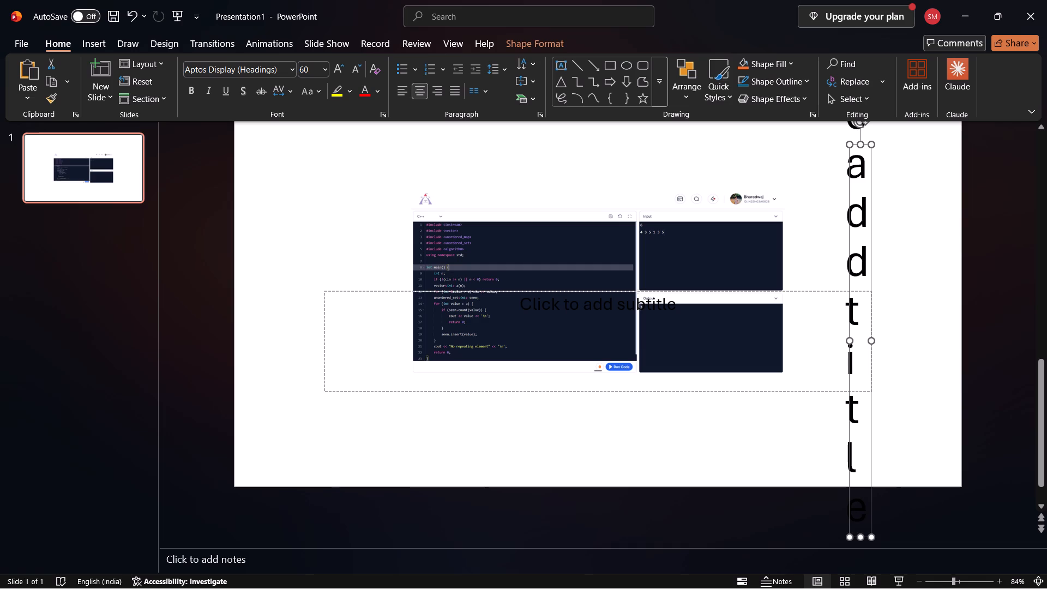
left_click(799, 292)
left_click_drag(795, 291, 829, 467)
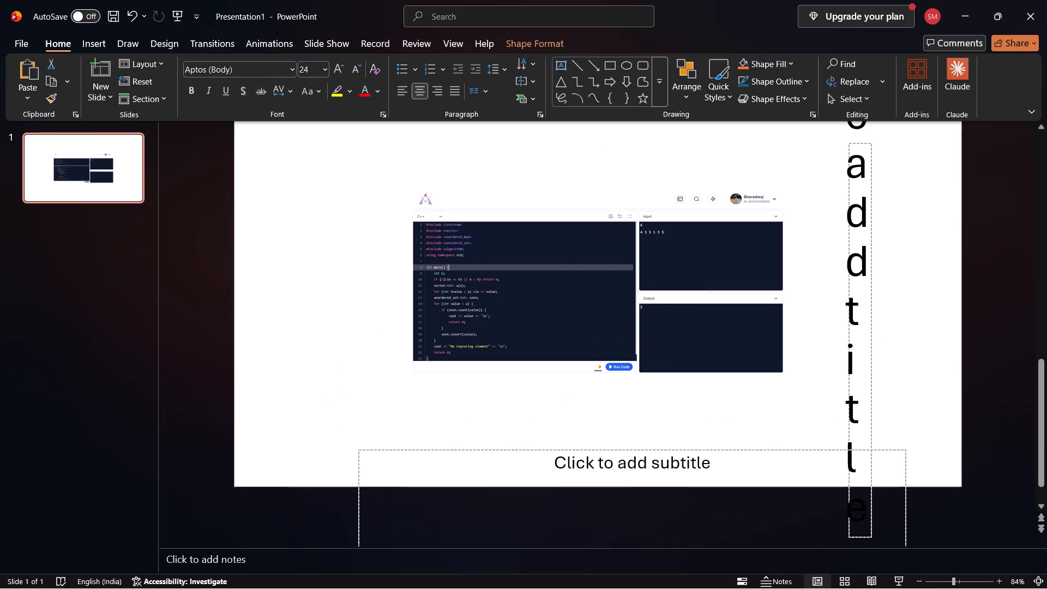
Shift the subtitle placeholder slightly left and down, keeping it below the code screenshot on the slide.
left_click_drag(829, 467, 804, 451)
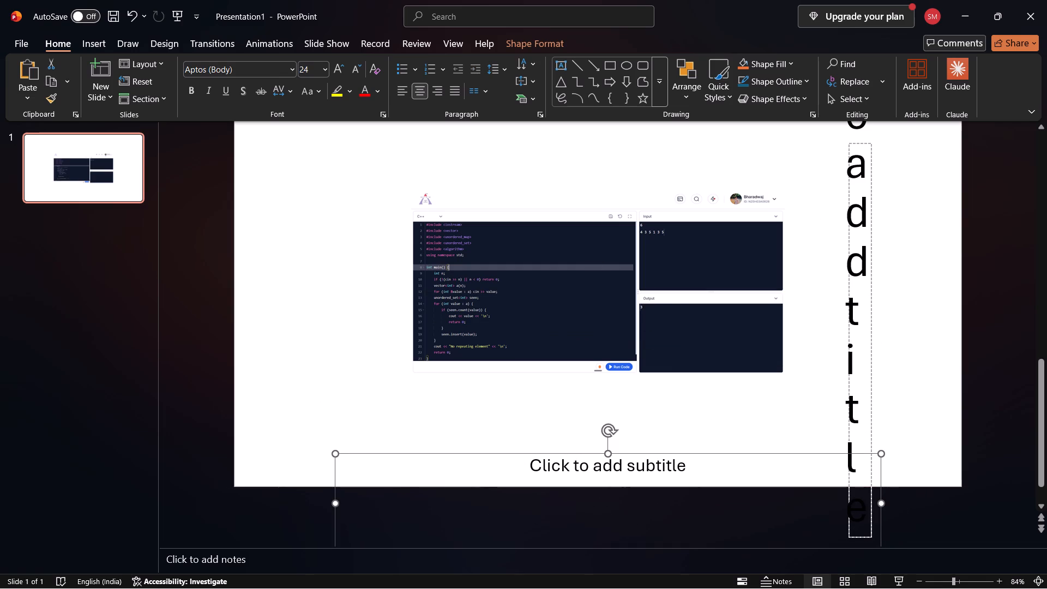
Snip the Question 2.2 screenshot with its replacement header from the enlarged slide and paste it under Question 2.2 in the Word report.
scroll(568, 275, "right", 1)
scroll(568, 275, "up", 1, "ctrl")
scroll(568, 275, "right", 1, "ctrl")
scroll(568, 275, "up", 1, "ctrl")
scroll(568, 275, "right", 1, "ctrl")
scroll(568, 275, "up", 1, "ctrl")
scroll(568, 275, "right", 1, "ctrl")
scroll(568, 275, "up", 1, "ctrl")
scroll(568, 275, "right", 1, "ctrl")
scroll(568, 275, "up", 1, "ctrl")
scroll(568, 275, "right", 1, "ctrl")
scroll(568, 275, "up", 5)
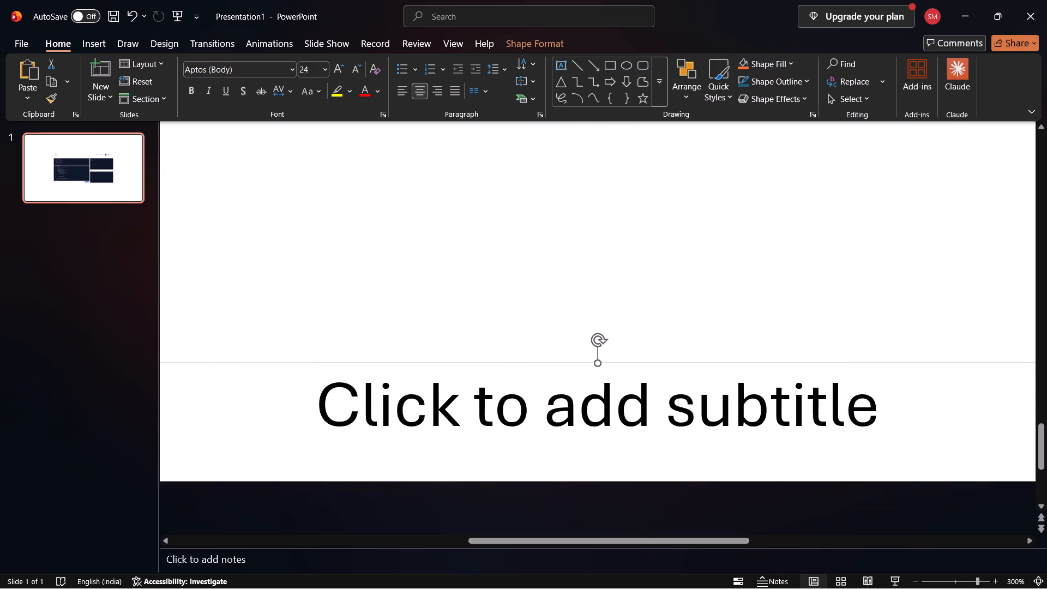
scroll(568, 275, "up", 5)
scroll(568, 275, "down", 1, "ctrl")
scroll(568, 275, "up", 1, "ctrl")
scroll(568, 275, "down", 1, "ctrl")
scroll(568, 275, "up", 1, "ctrl")
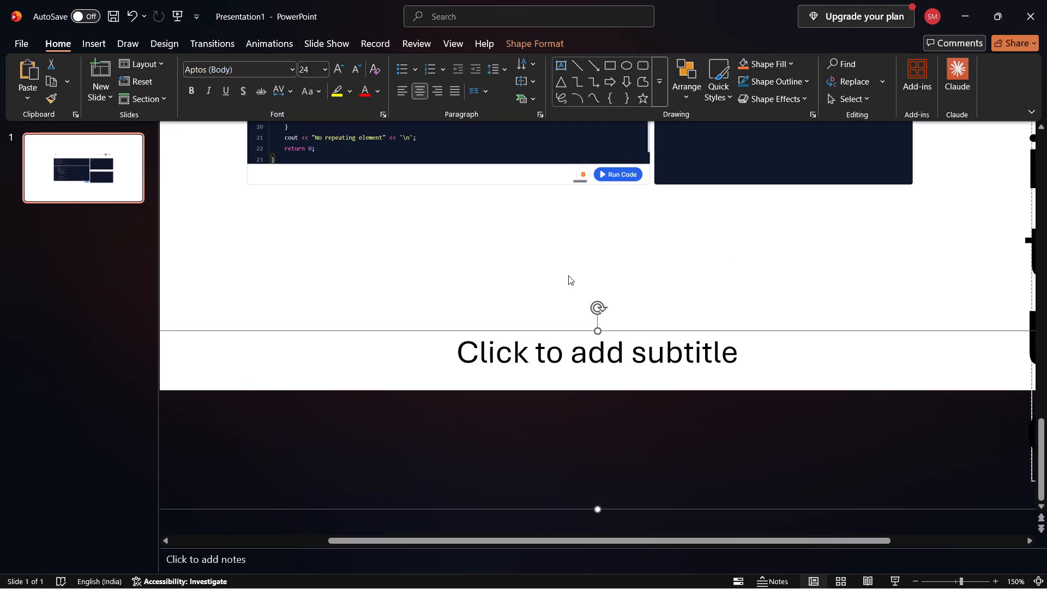
scroll(568, 275, "down", 6, "ctrl")
scroll(568, 275, "up", 5, "ctrl")
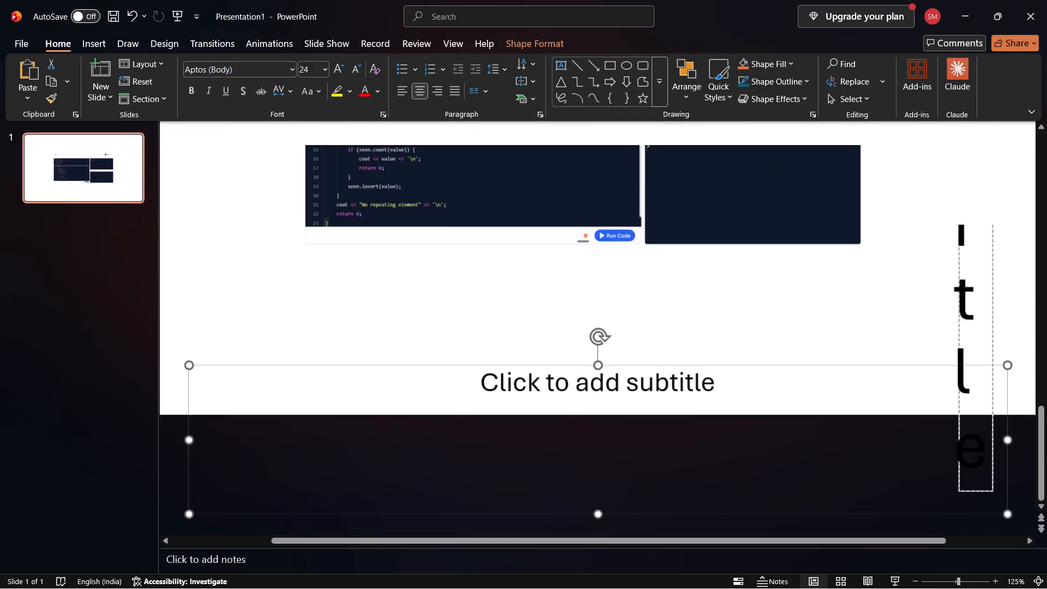
scroll(568, 275, "up", 6)
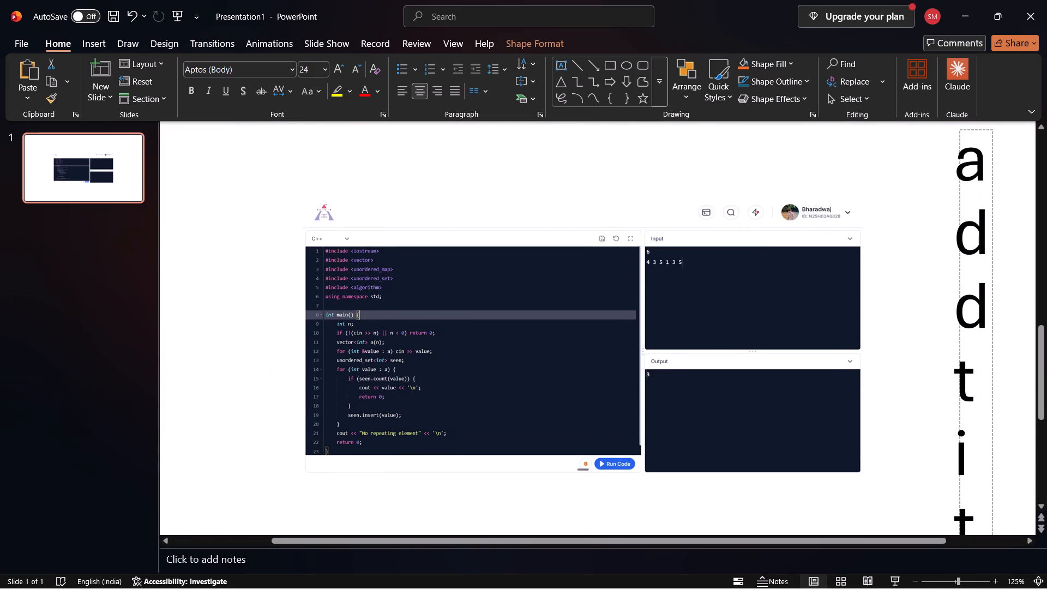
key("Print")
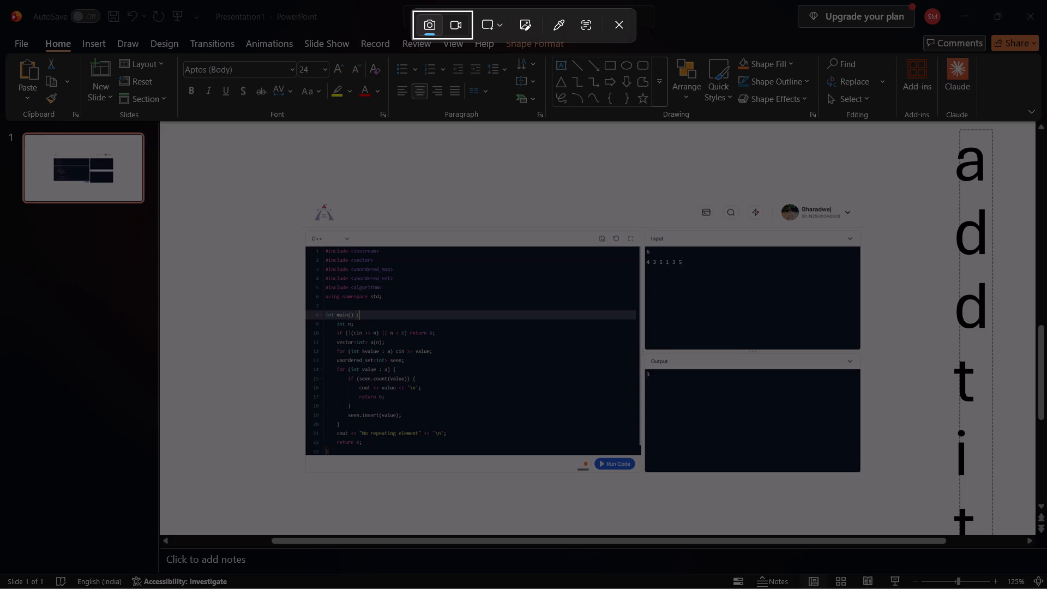
left_click_drag(304, 197, 795, 453)
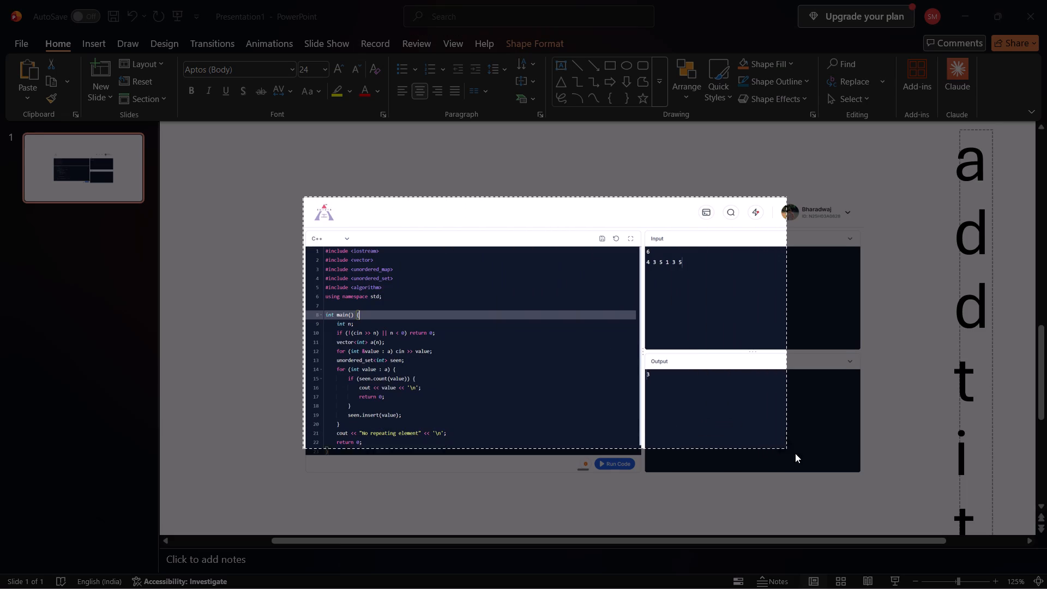
left_click_drag(795, 453, 862, 470)
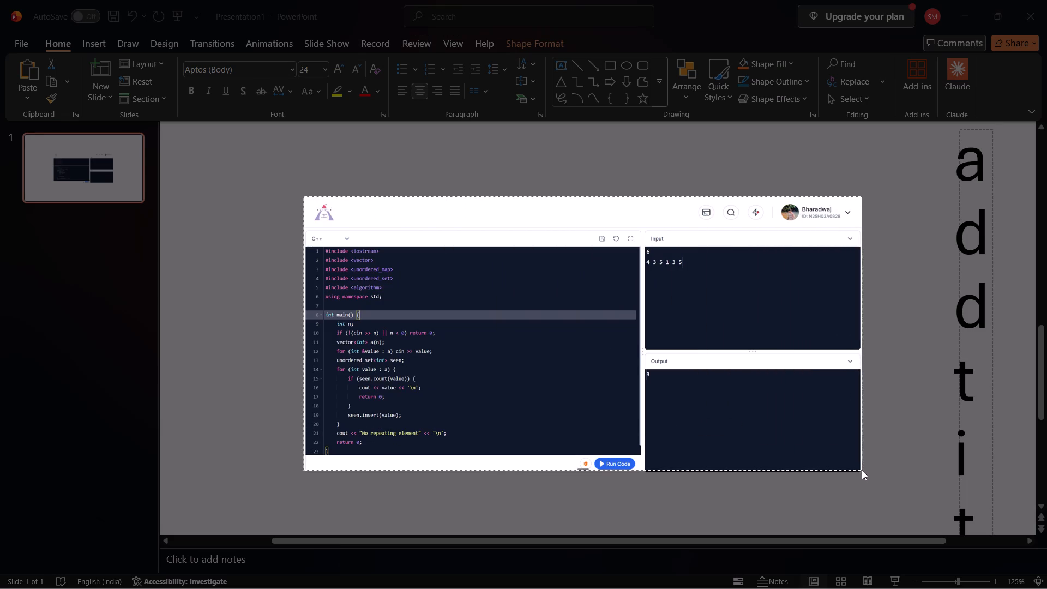
left_click_drag(862, 470, 861, 470)
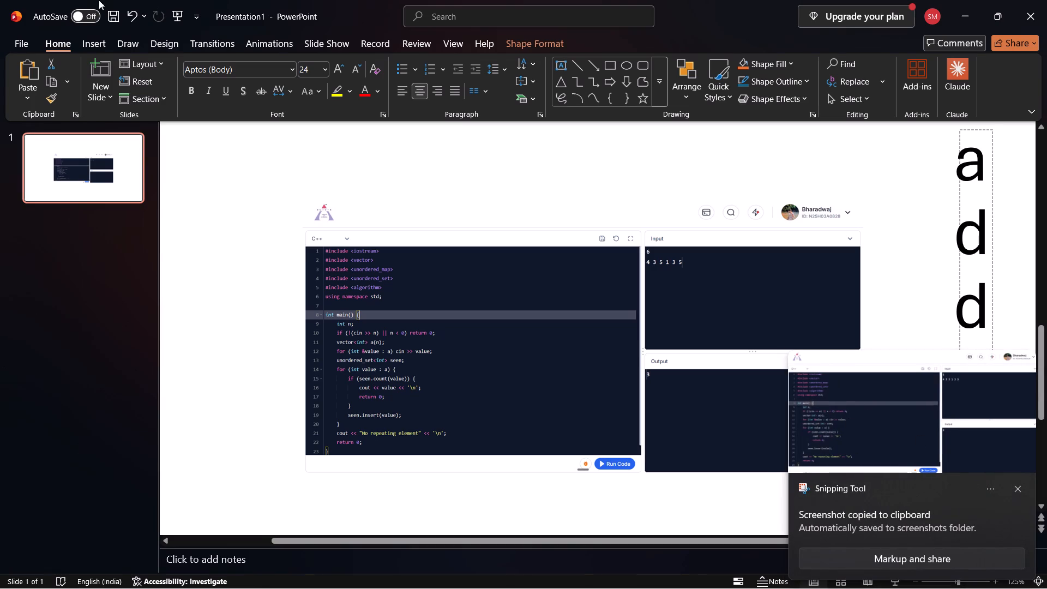
key("alt+Tab")
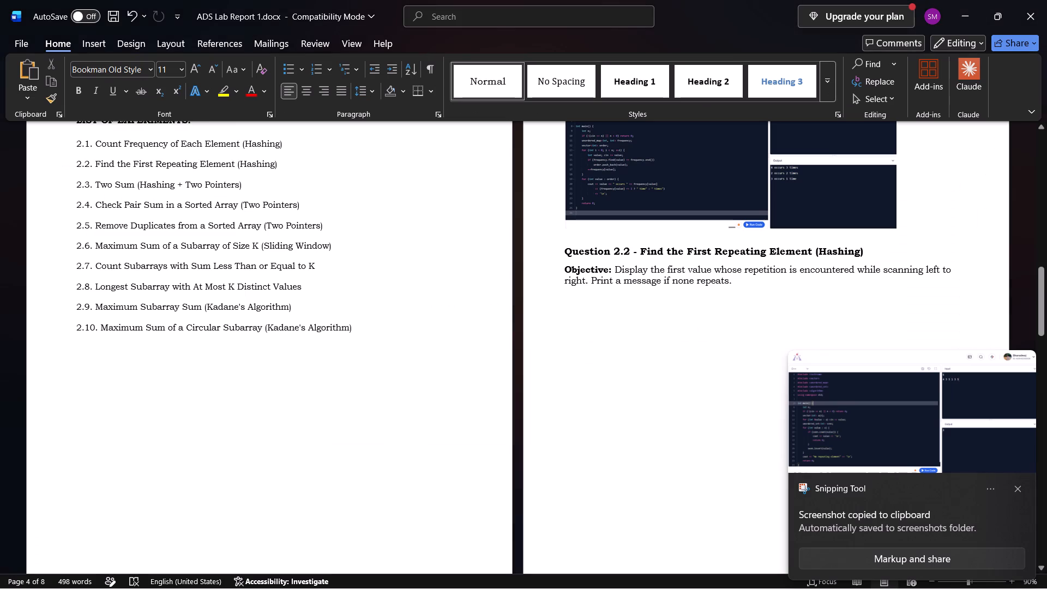
key("ctrl+v")
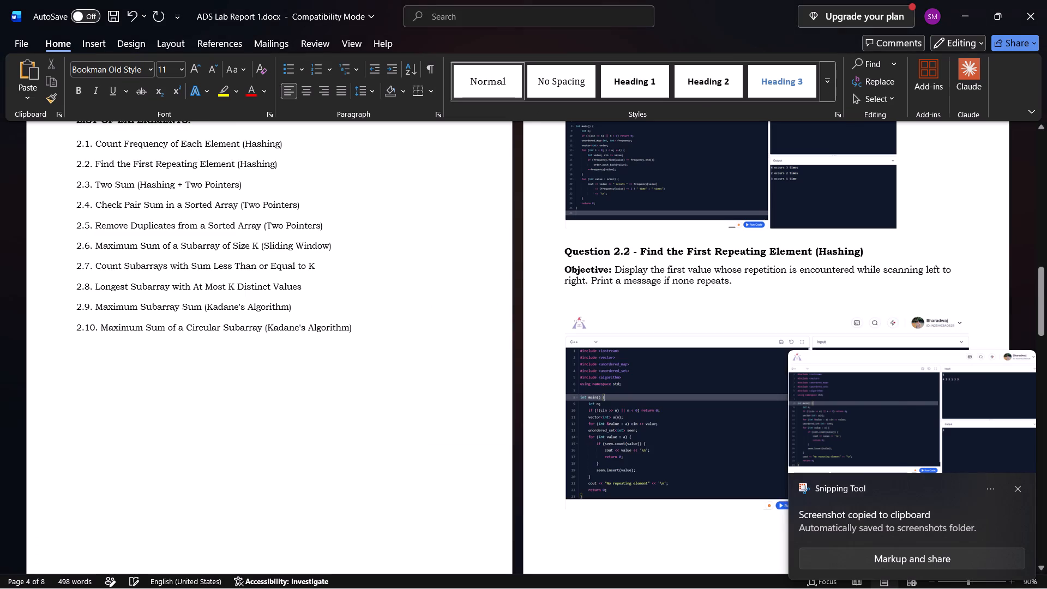
Cut the code screenshot under Question 2.3 from the report and paste it onto the PowerPoint slide in place of the Question 2.2 screenshot.
scroll(699, 324, "down", 12)
scroll(611, 298, "down", 6)
left_click(335, 335)
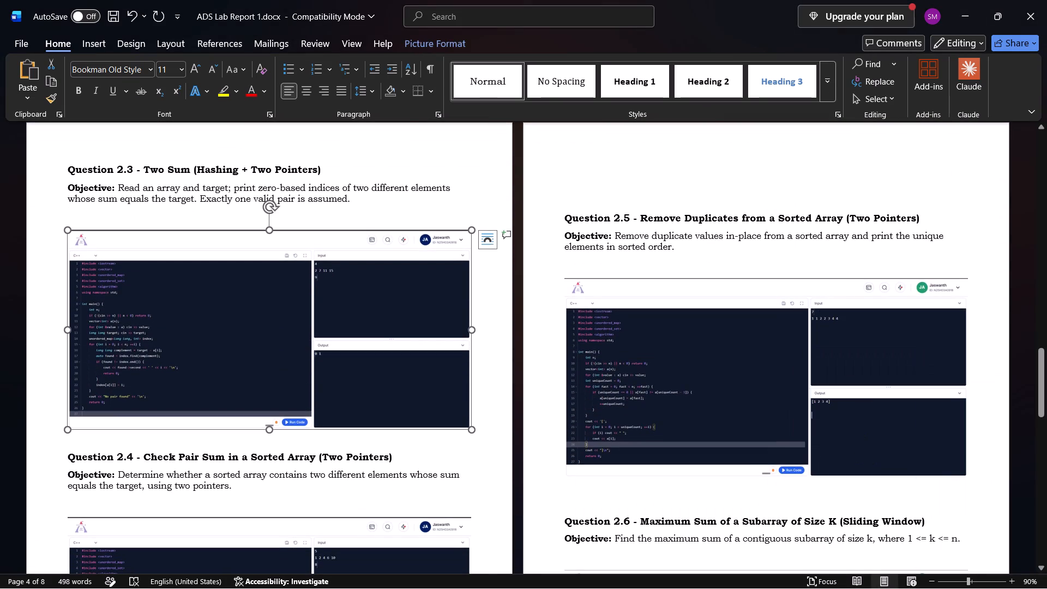
scroll(297, 329, "up", 15)
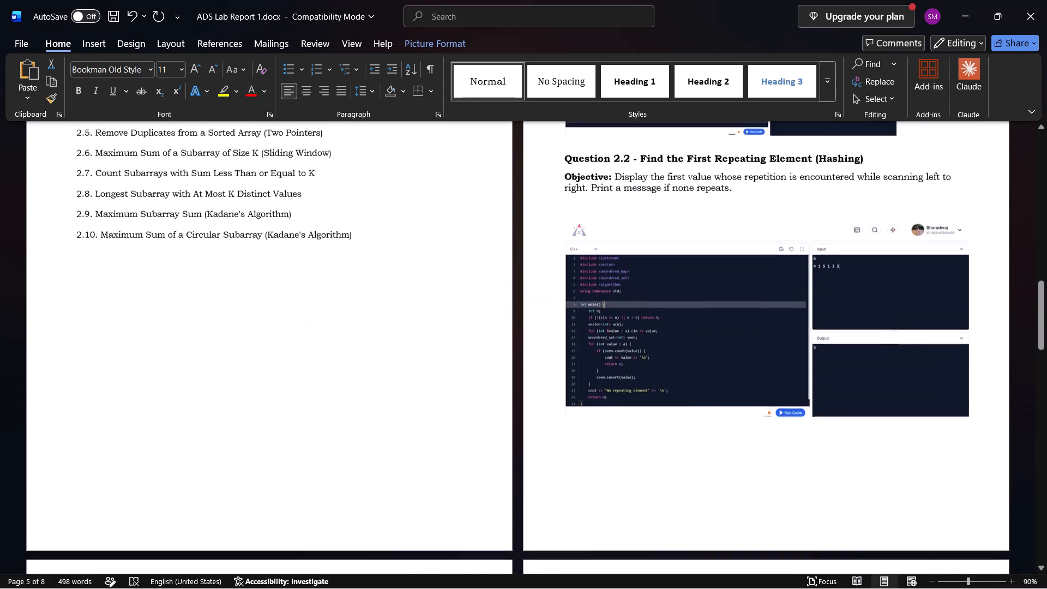
scroll(314, 314, "up", 8)
scroll(321, 306, "up", 18)
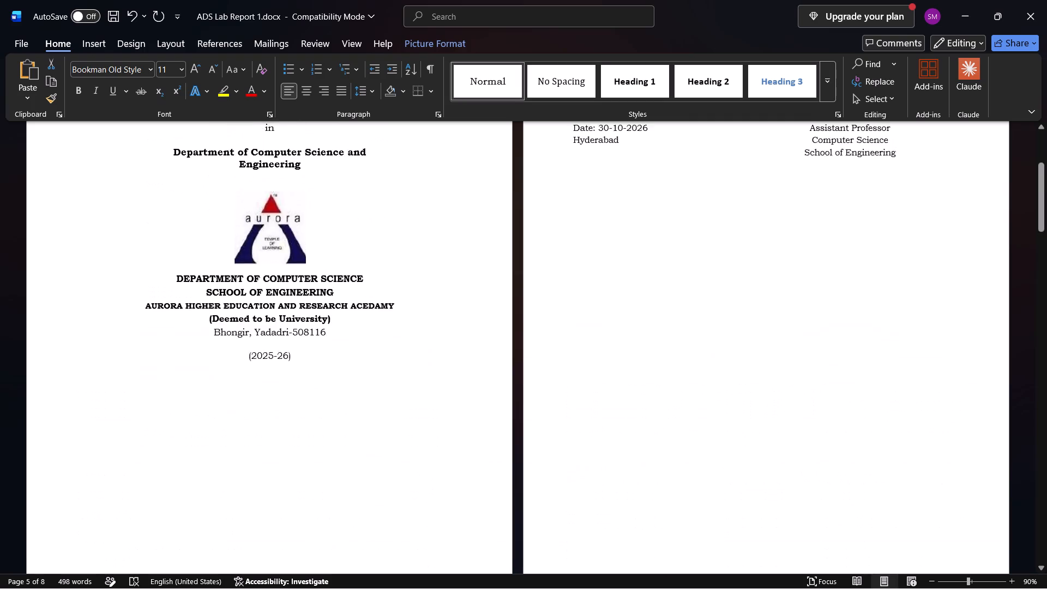
scroll(329, 294, "up", 8)
scroll(330, 296, "down", 20)
scroll(330, 296, "down", 20)
scroll(330, 296, "down", 4)
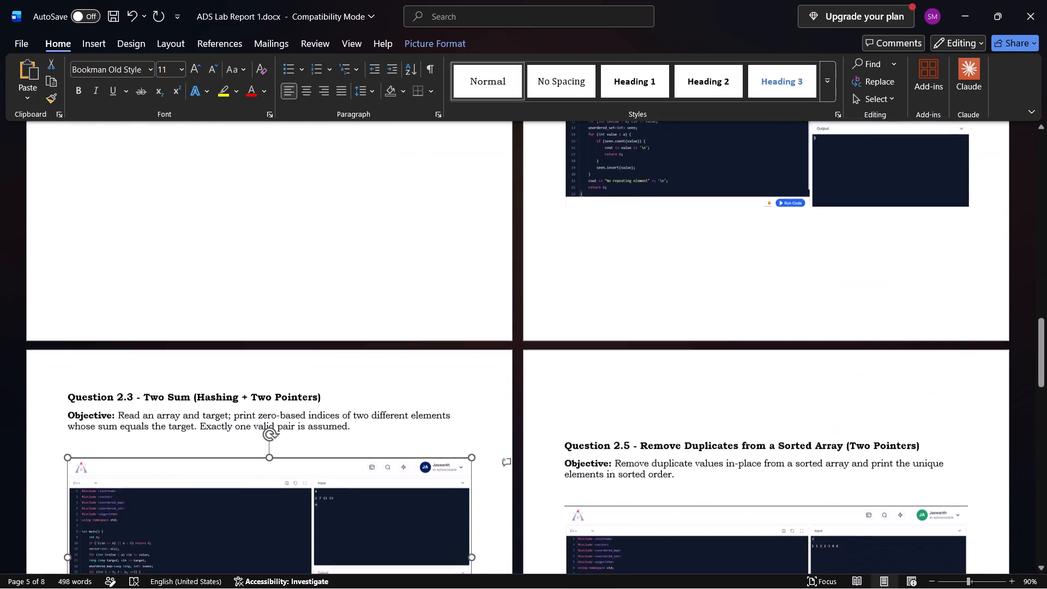
scroll(353, 243, "down", 1)
key("ctrl+x")
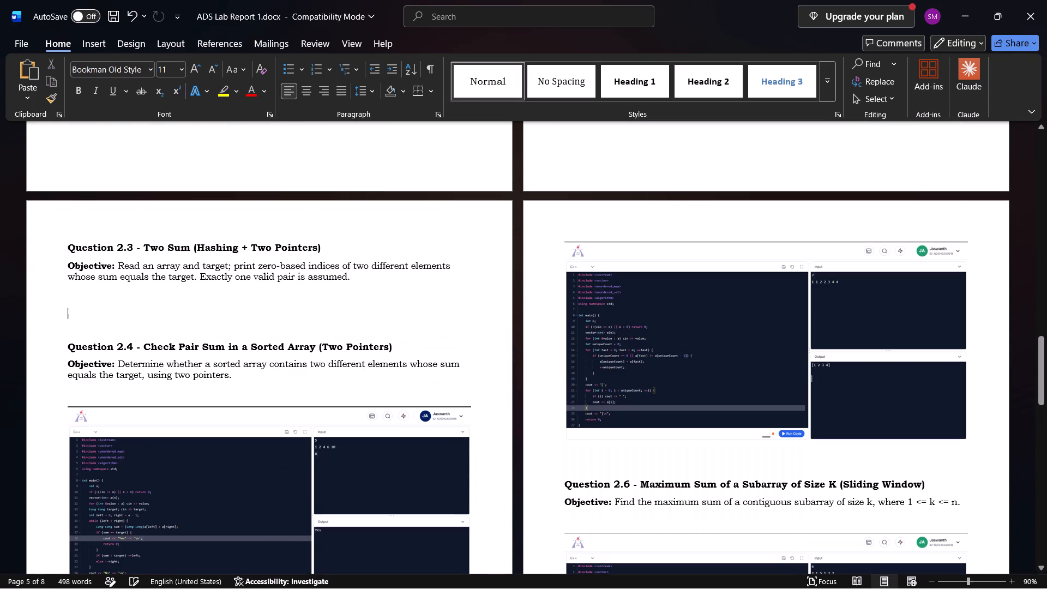
key("alt+Tab")
left_click(424, 351)
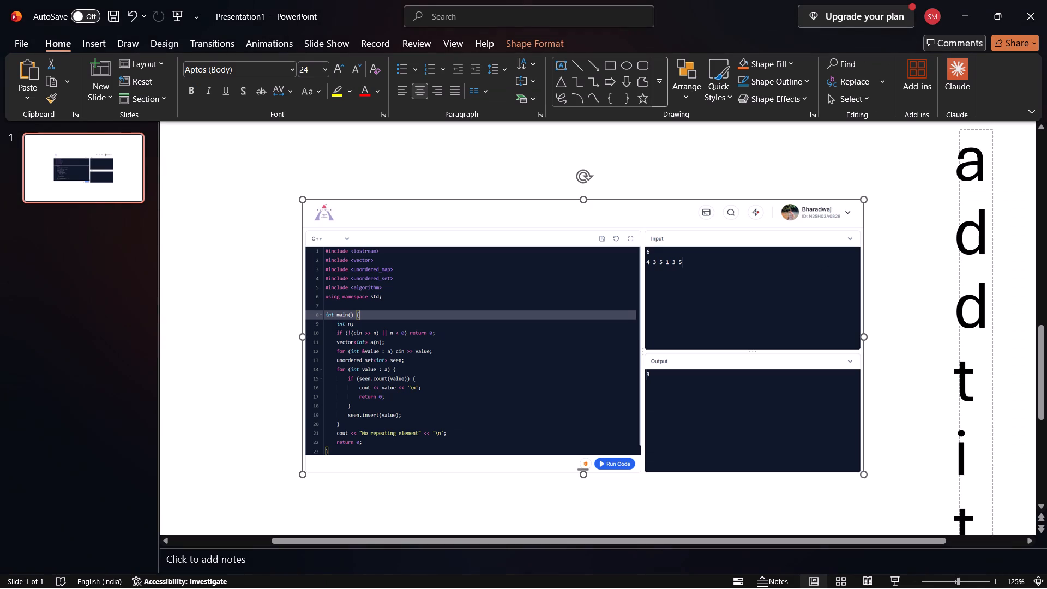
key("Delete")
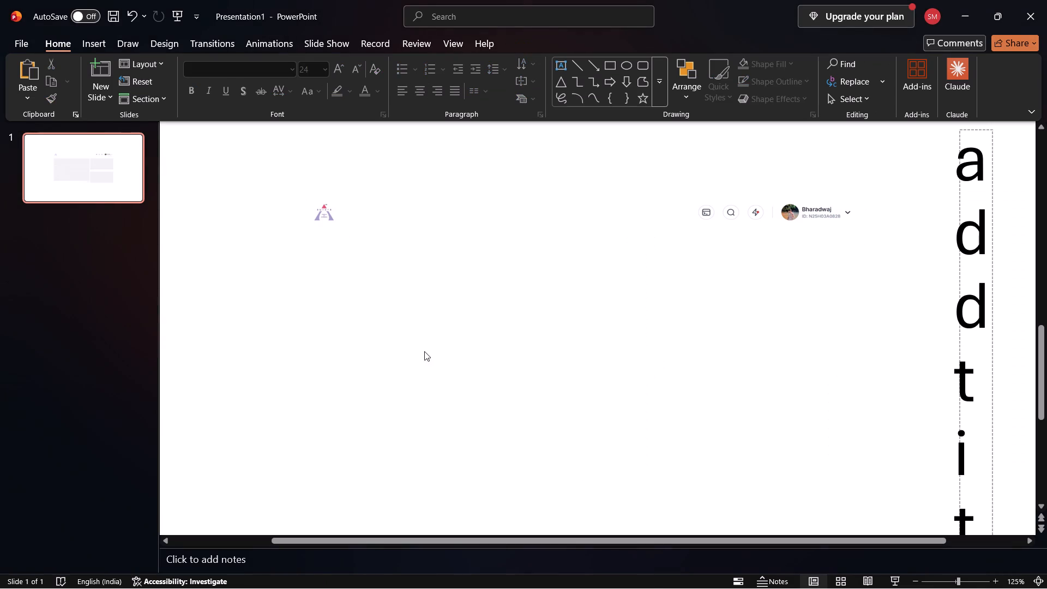
key("ctrl+v")
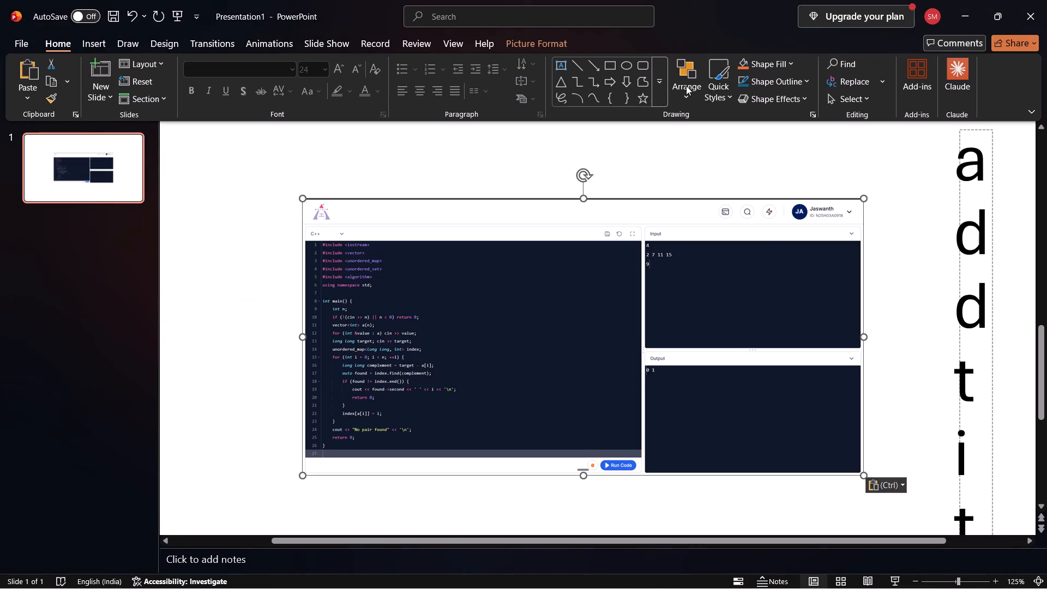
Send the Question 2.3 screenshot to the back, behind the replacement header strip.
left_click(691, 73)
left_click(714, 160)
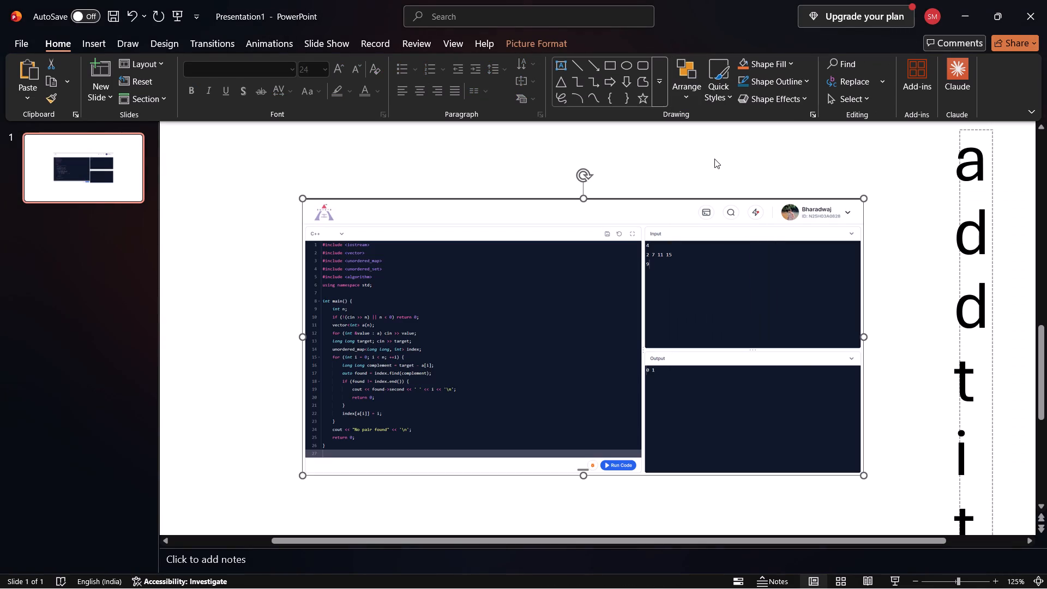
Snip the Question 2.3 screenshot with its replacement header from the slide and paste it under Question 2.3 in the Word report.
key("Print")
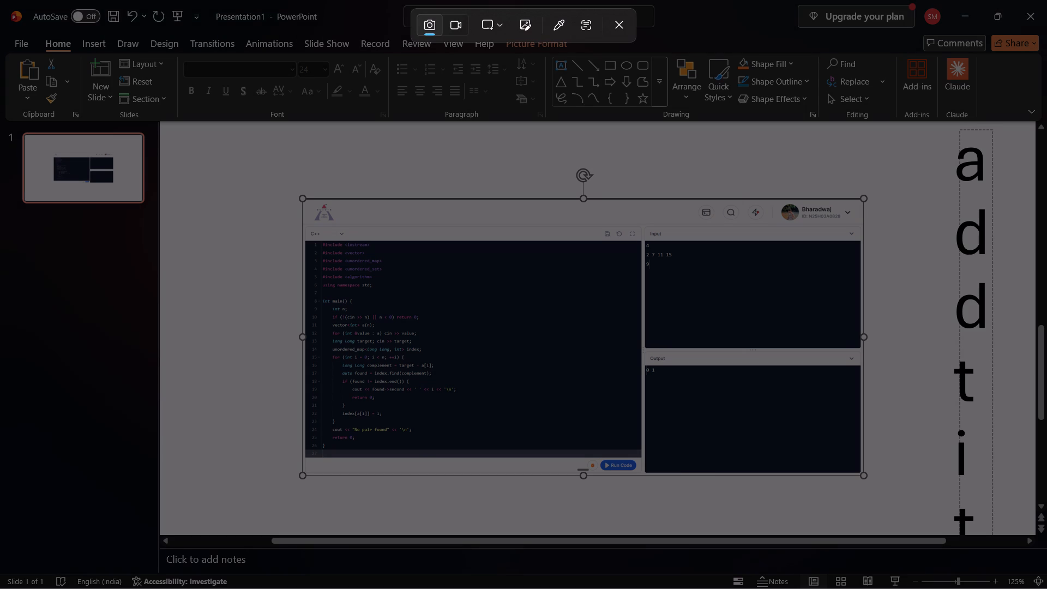
left_click_drag(303, 197, 739, 451)
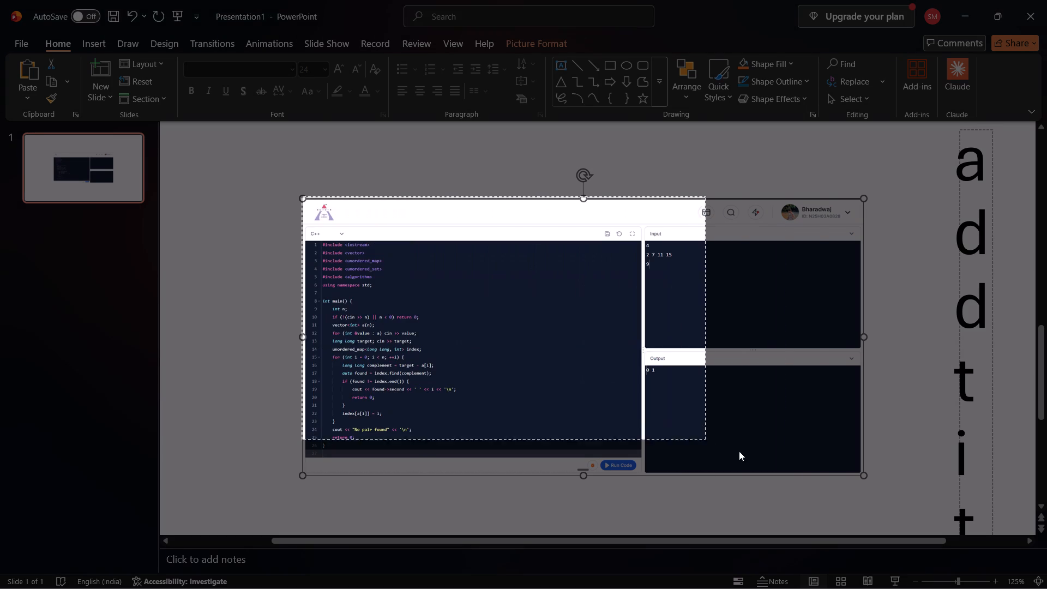
left_click_drag(739, 451, 859, 472)
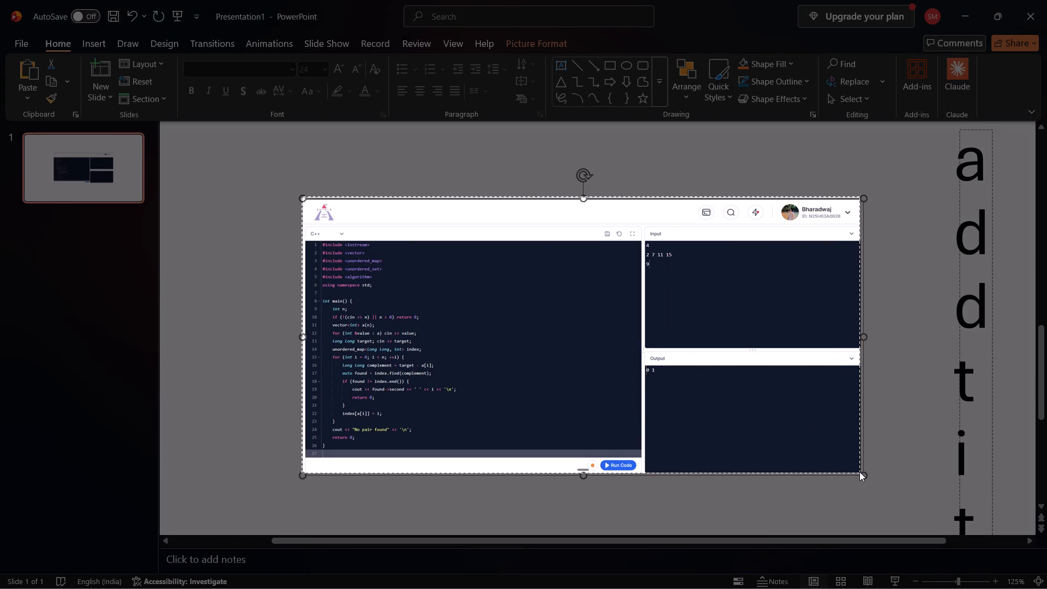
left_click_drag(859, 472, 863, 471)
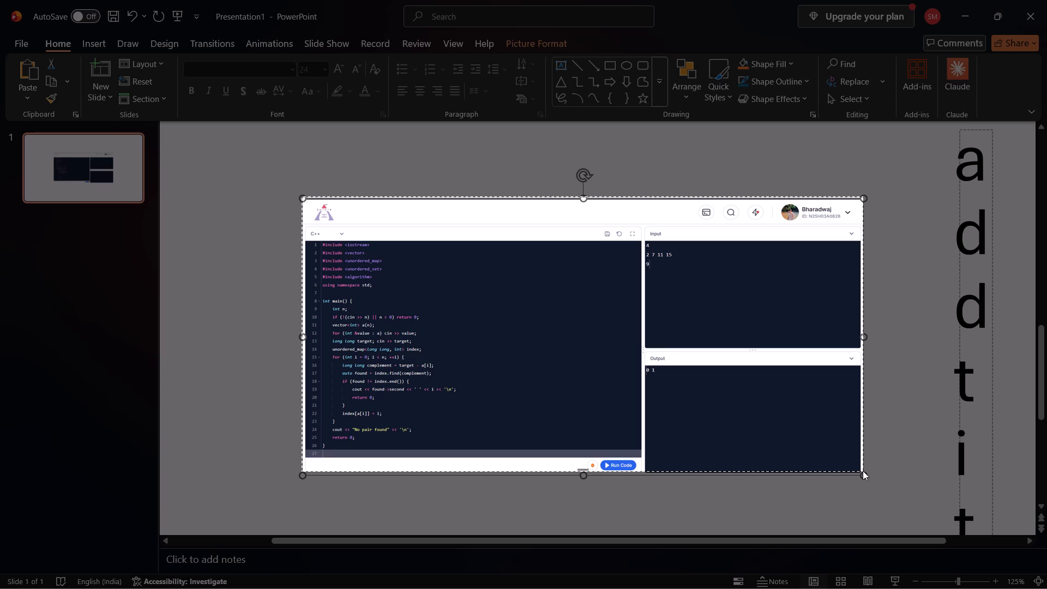
left_click_drag(863, 471, 862, 474)
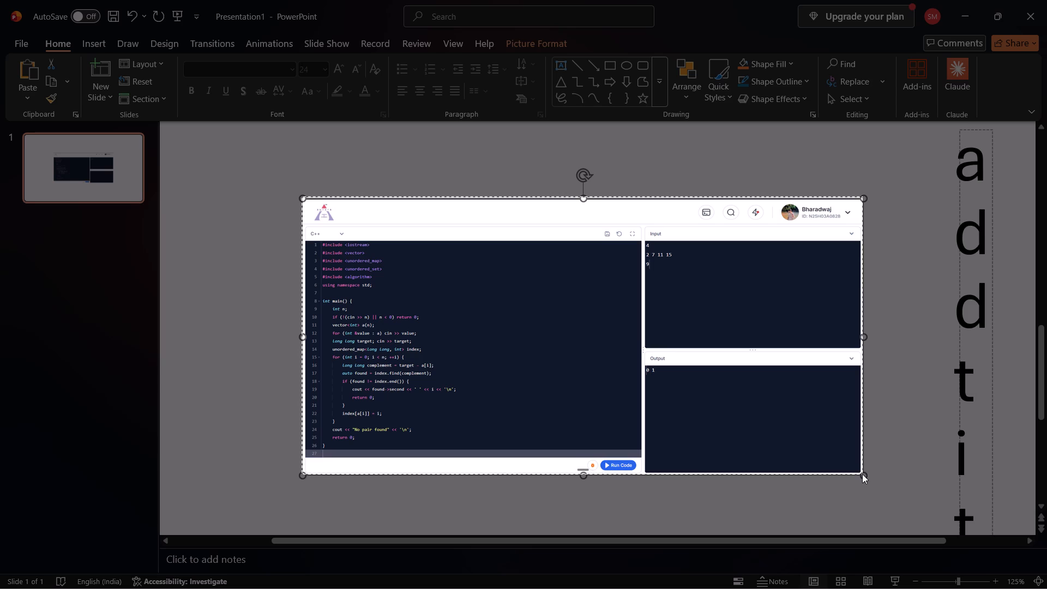
left_click_drag(862, 474, 862, 474)
key("alt+Tab")
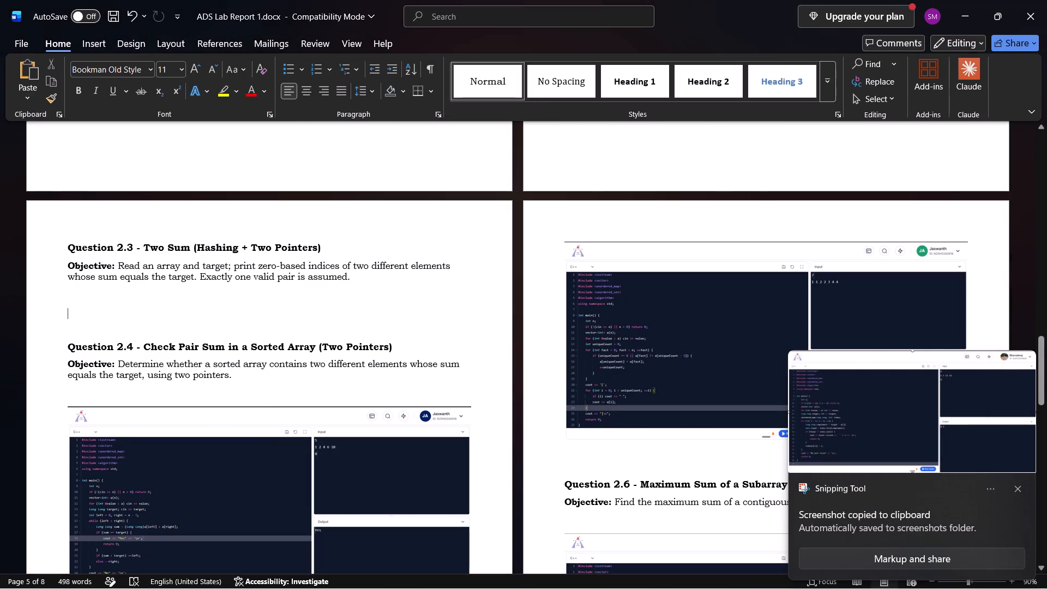
key("ctrl+v")
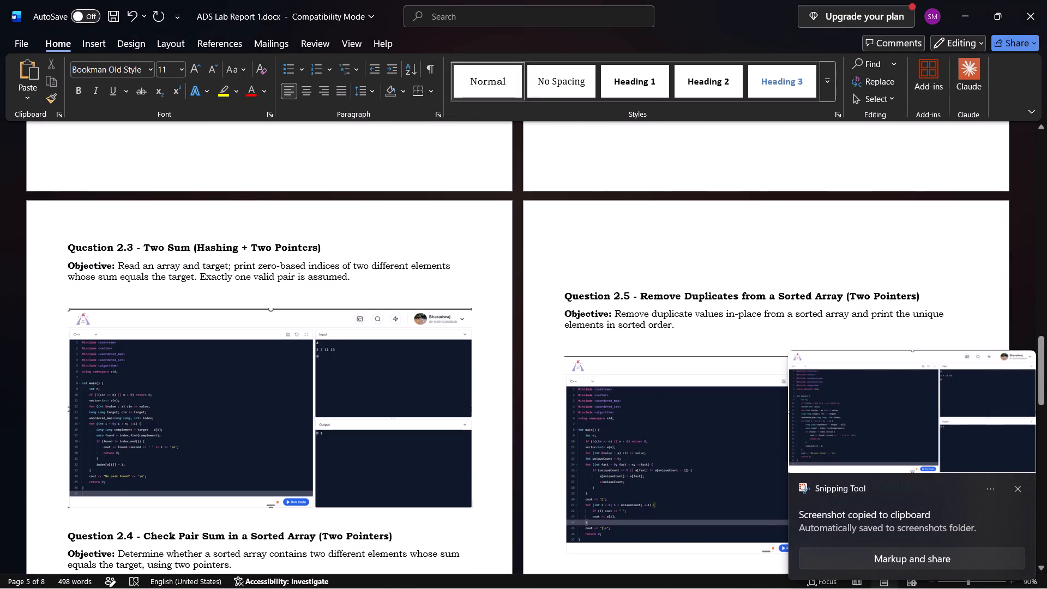
Crop a thin strip off the top edge of the pasted Question 2.3 screenshot.
left_click(258, 348)
right_click(278, 333)
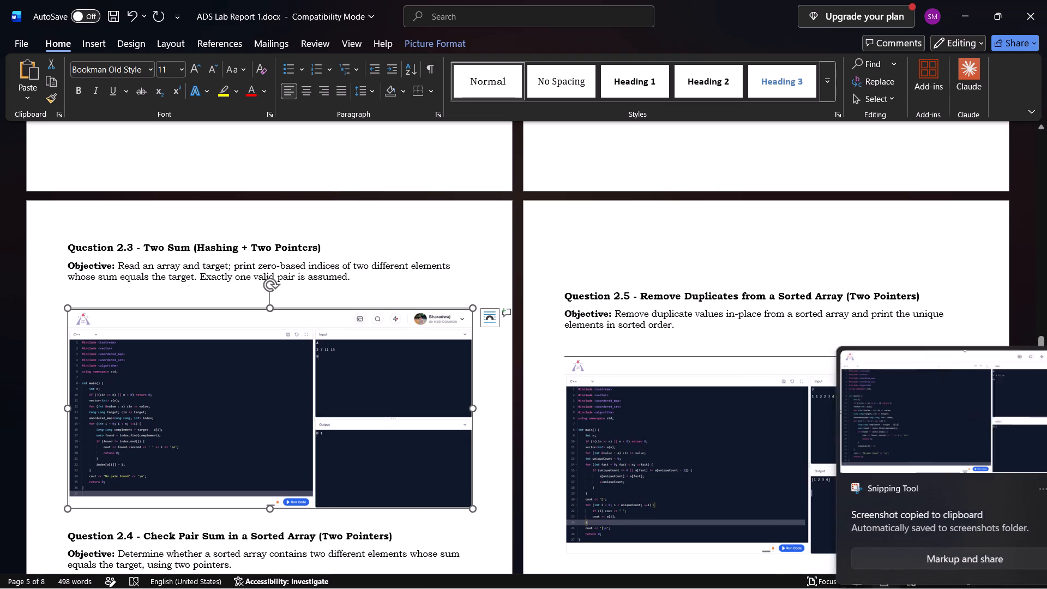
left_click(322, 170)
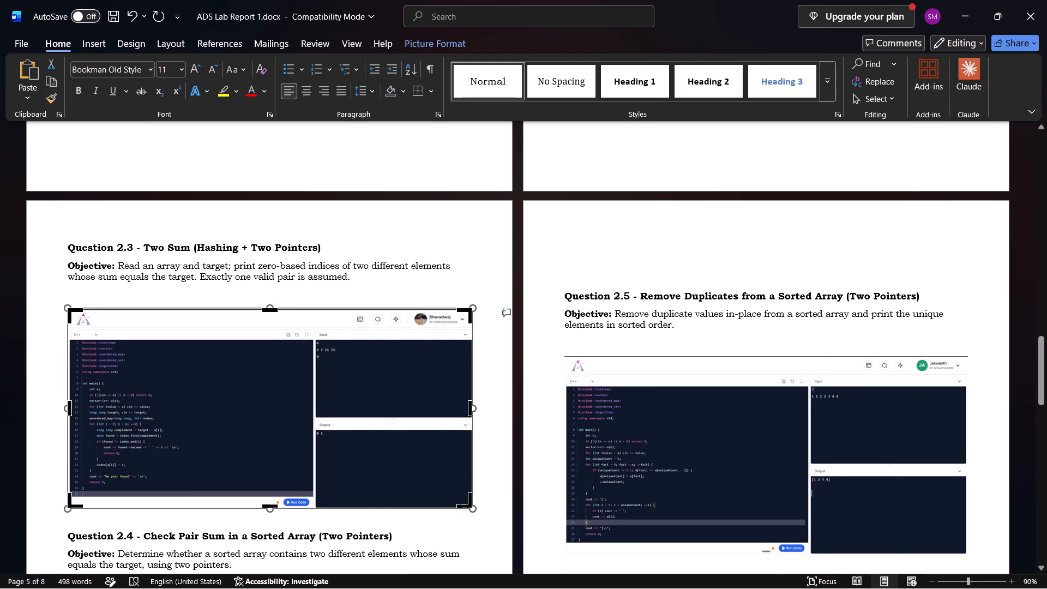
left_click(272, 309)
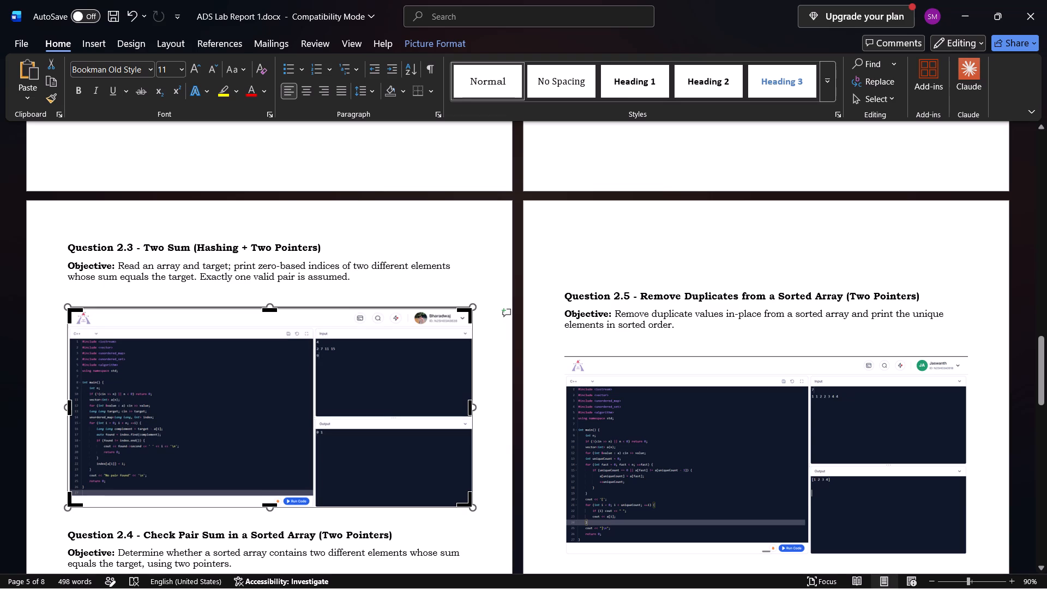
key("Return")
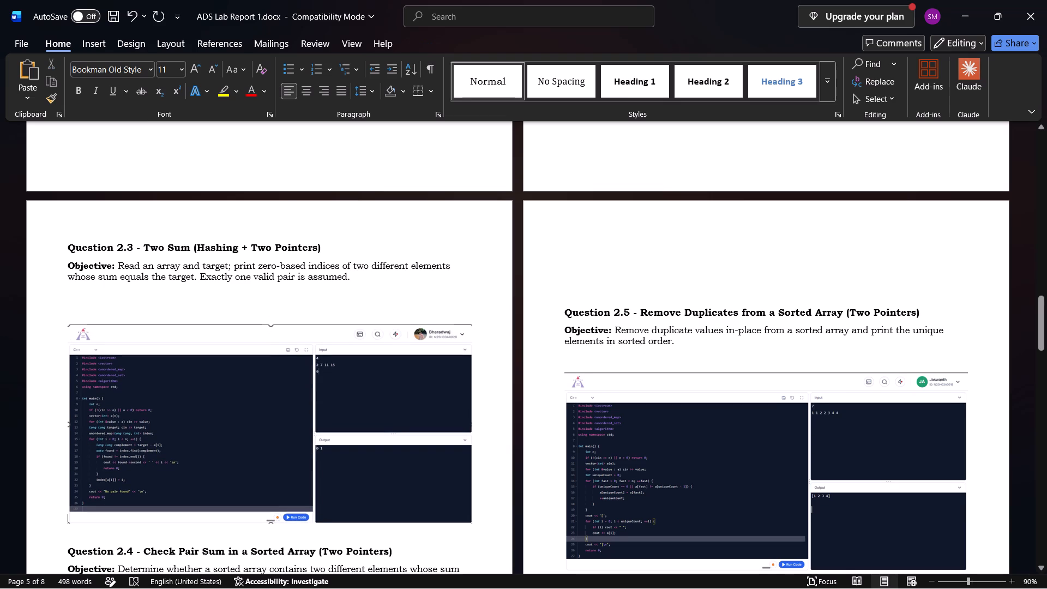
key("ctrl+z")
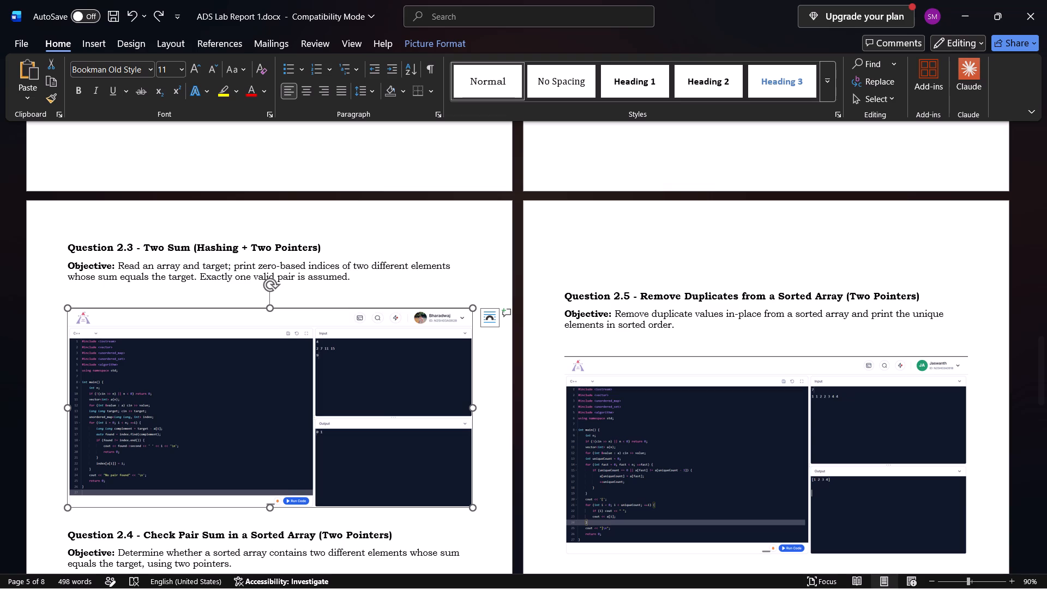
Cut the code screenshot under Question 2.4 from the report and paste it onto the PowerPoint slide in place of the Question 2.3 screenshot.
scroll(238, 418, "down", 12)
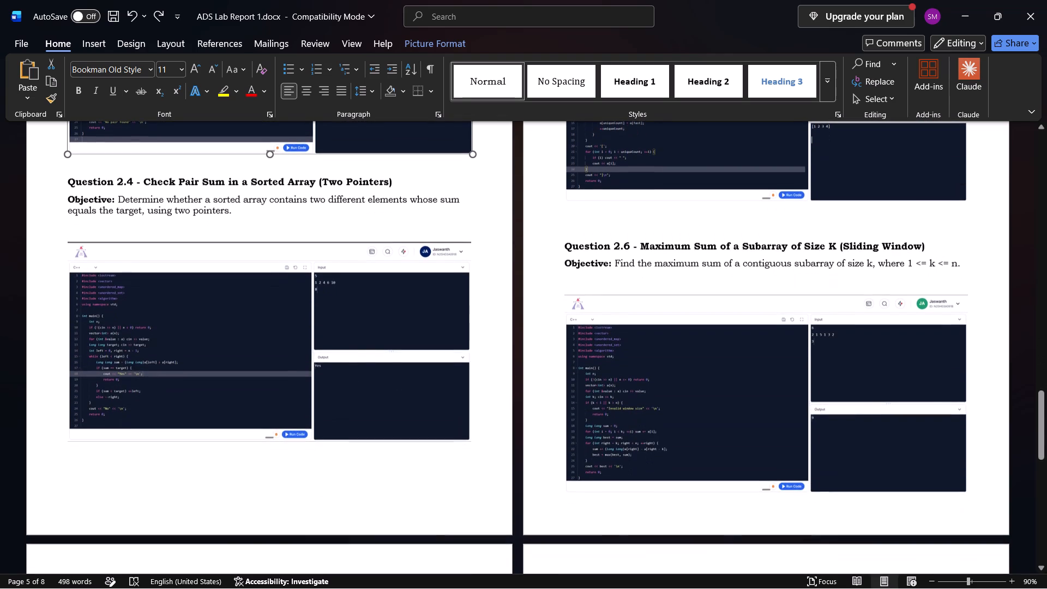
left_click(213, 413)
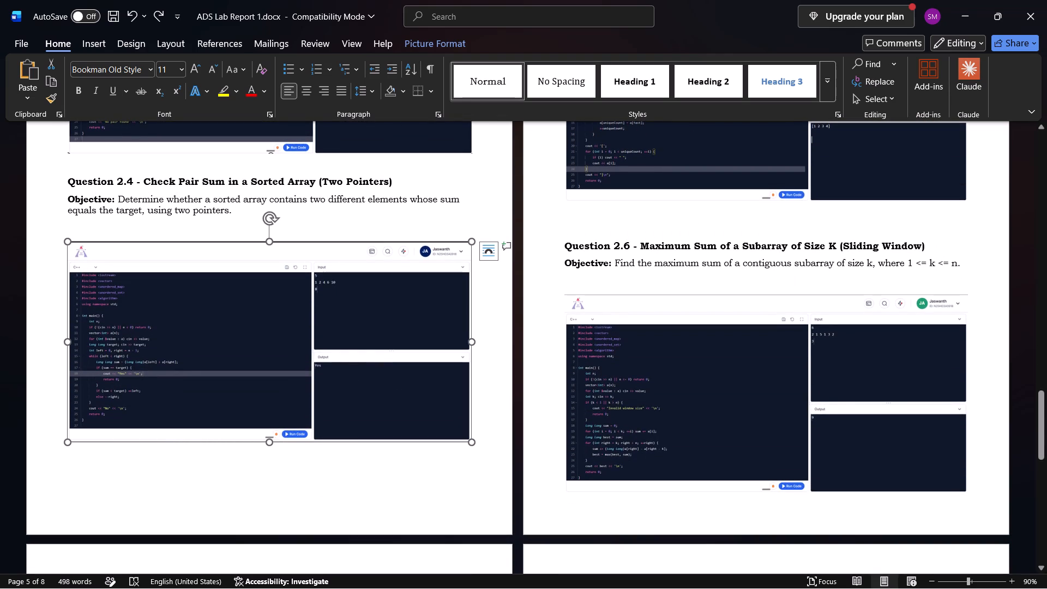
key("ctrl+x")
key("alt+Tab")
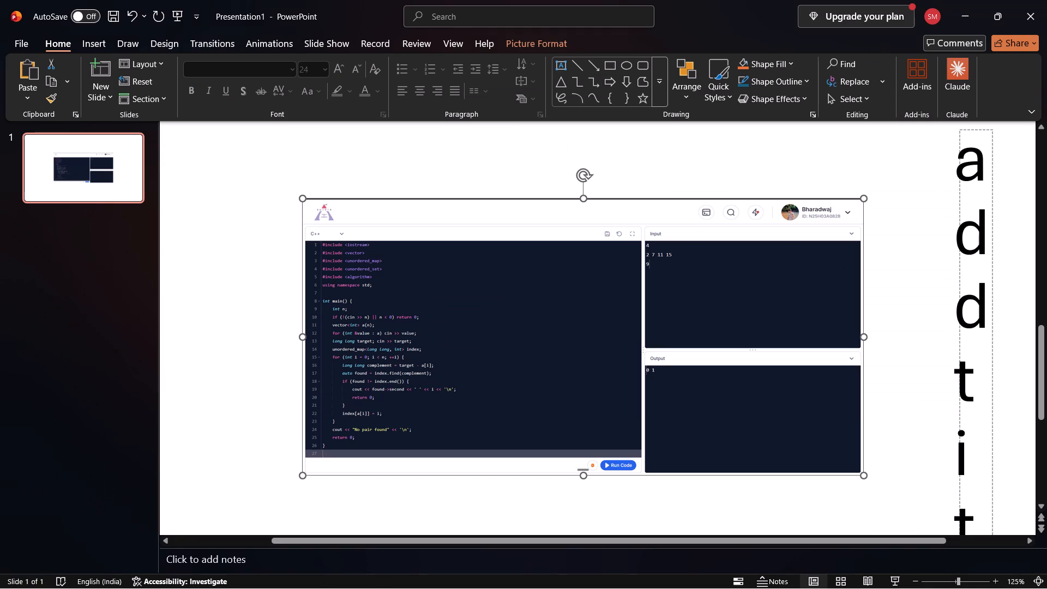
key("Delete")
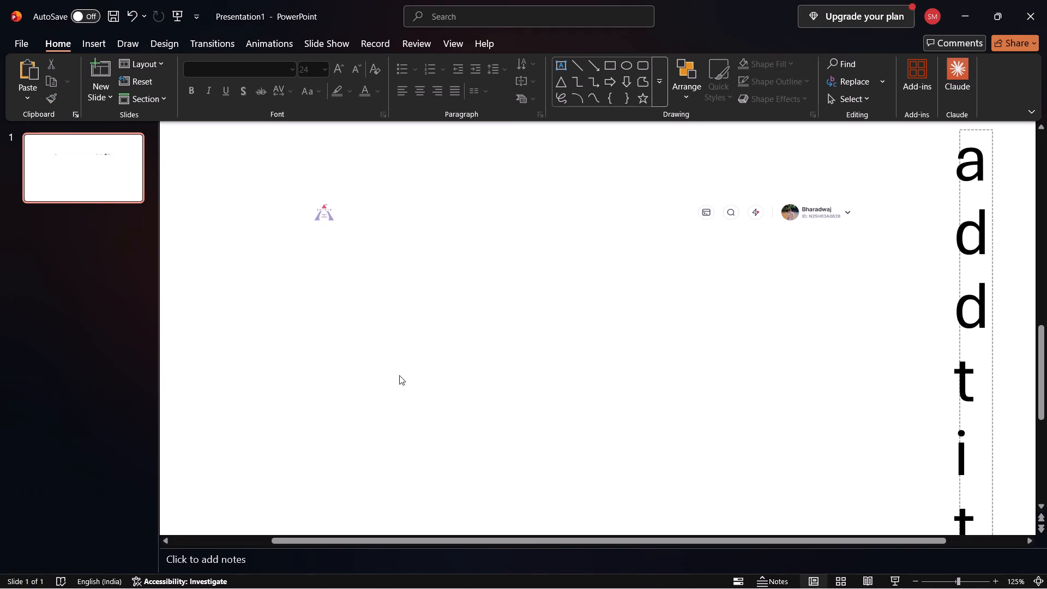
key("ctrl+v")
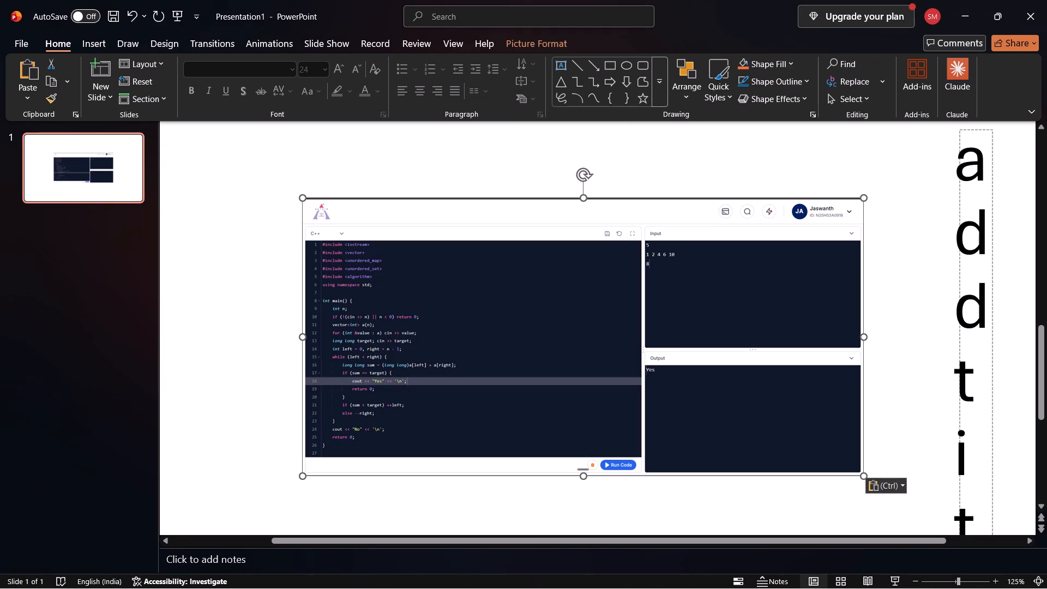
Send the Question 2.4 screenshot to the back, behind the replacement header strip.
left_click(627, 178)
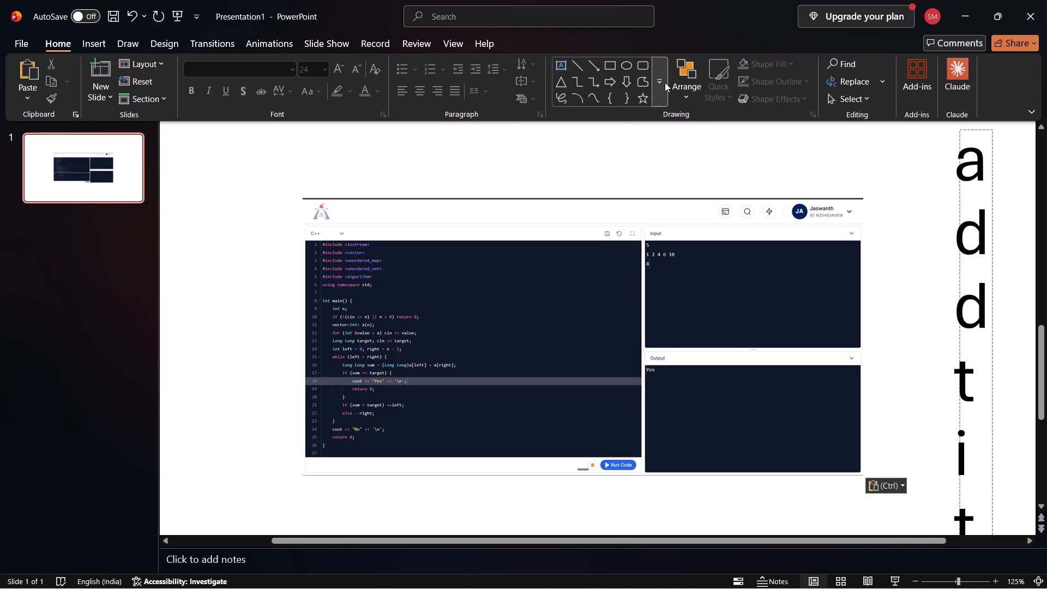
left_click(682, 81)
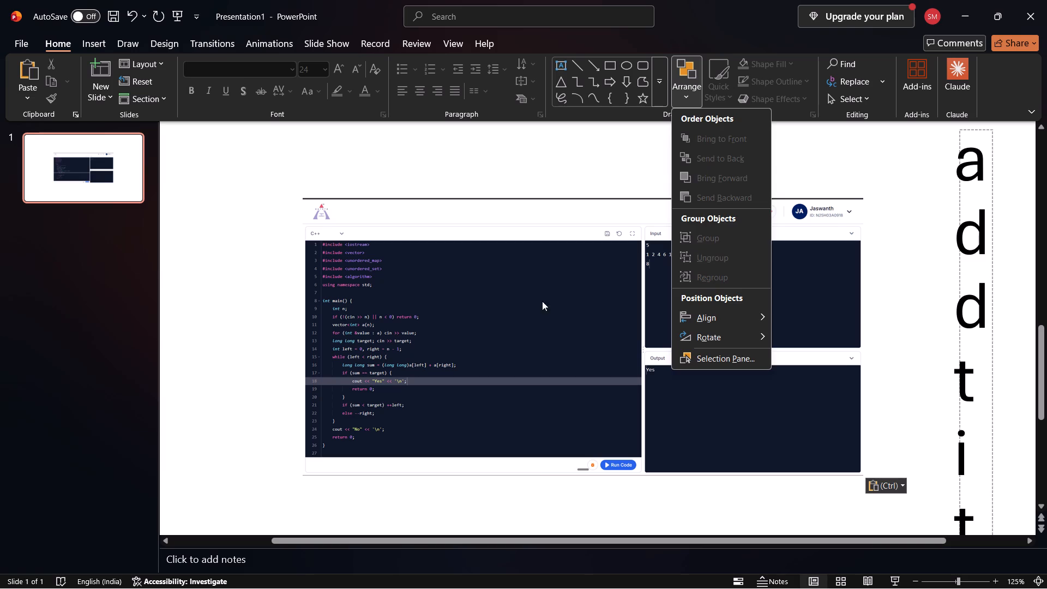
left_click(537, 310)
left_click(537, 310)
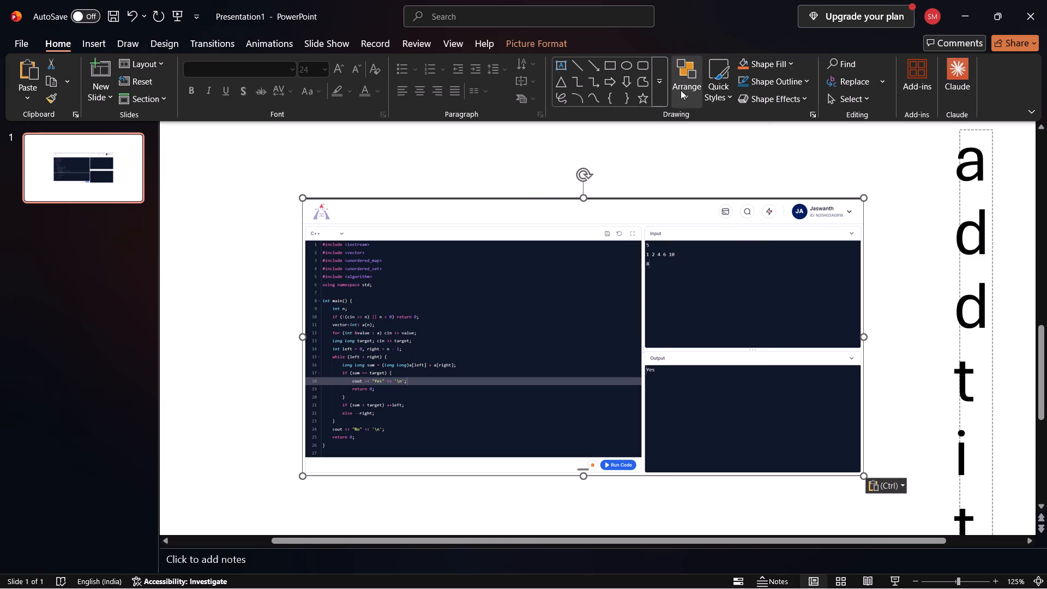
left_click(684, 86)
left_click(695, 159)
left_click(657, 157)
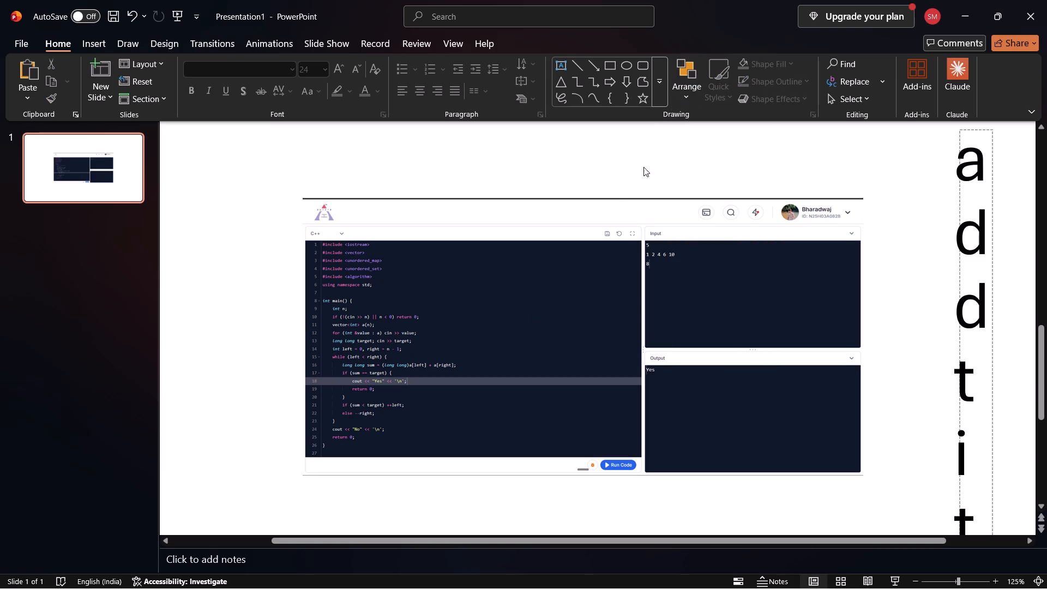
Snip the Question 2.4 screenshot with its replacement header from the slide and paste it under Question 2.4 in the Word report.
key("Print")
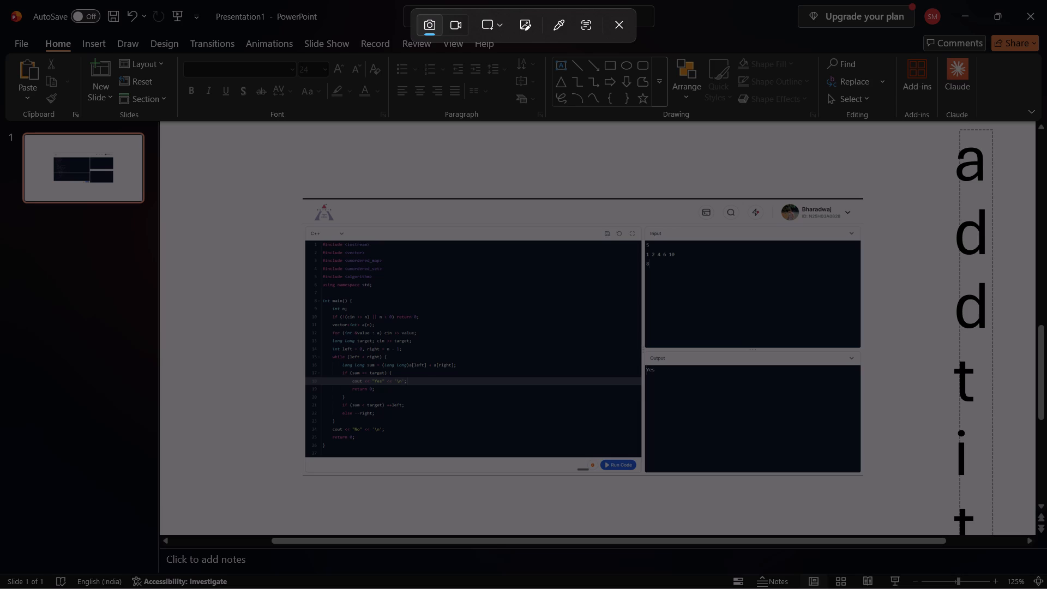
left_click_drag(304, 199, 682, 396)
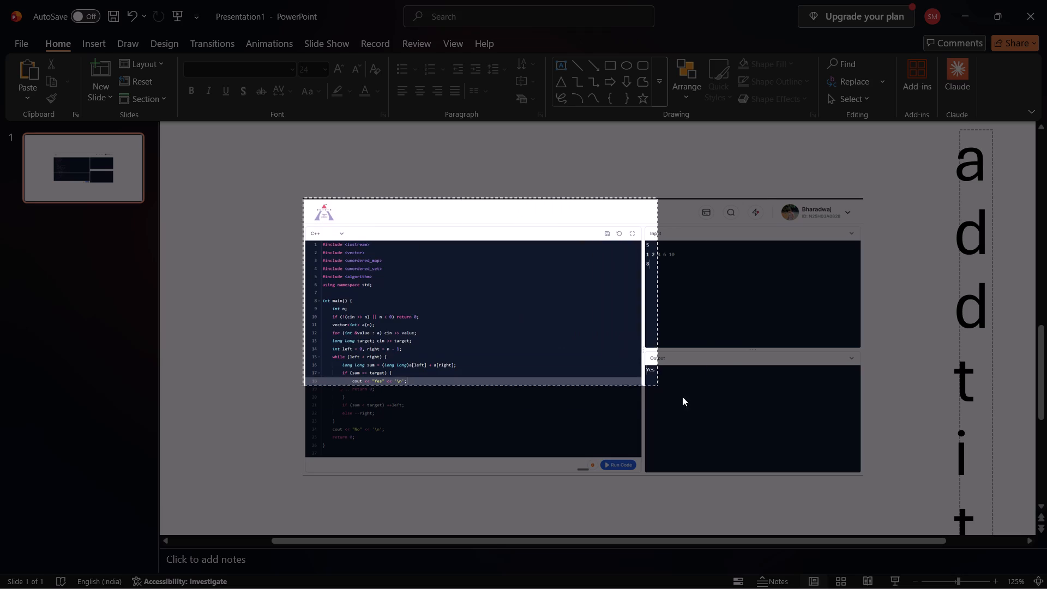
left_click_drag(682, 396, 870, 478)
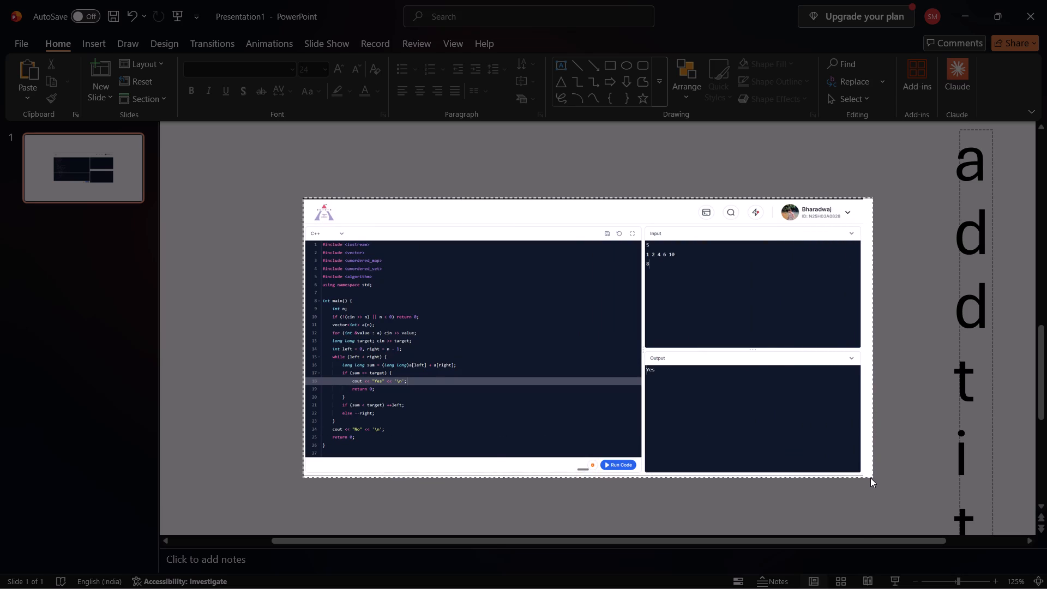
left_click_drag(870, 478, 862, 472)
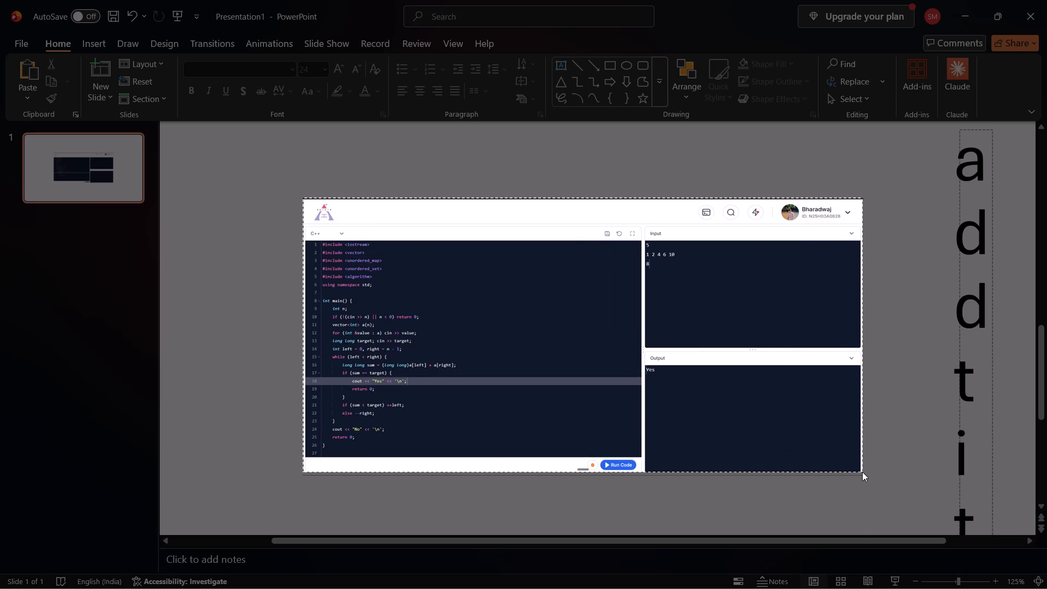
left_click_drag(862, 472, 862, 473)
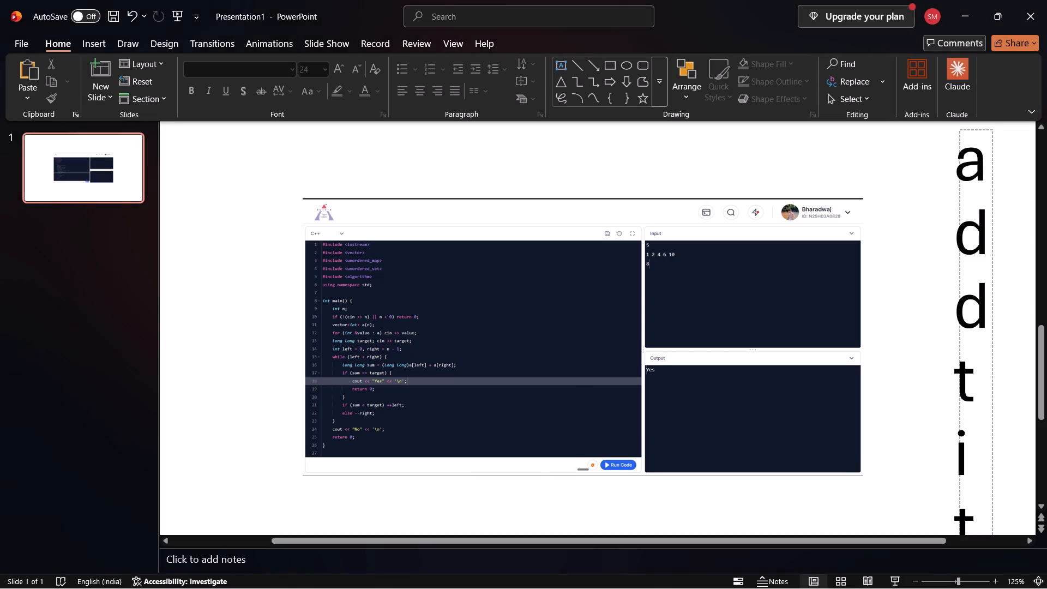
key("alt+Tab")
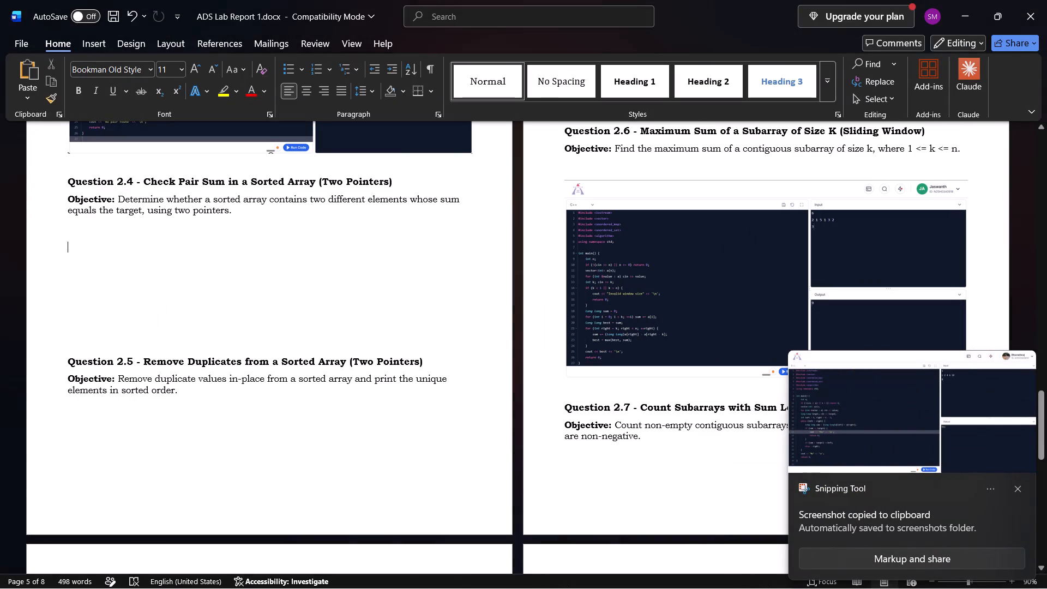
key("ctrl+v")
Review the report at 100% zoom, from the cover page and certificate through the replaced screenshots up to Question 2.4.
scroll(211, 238, "down", 1)
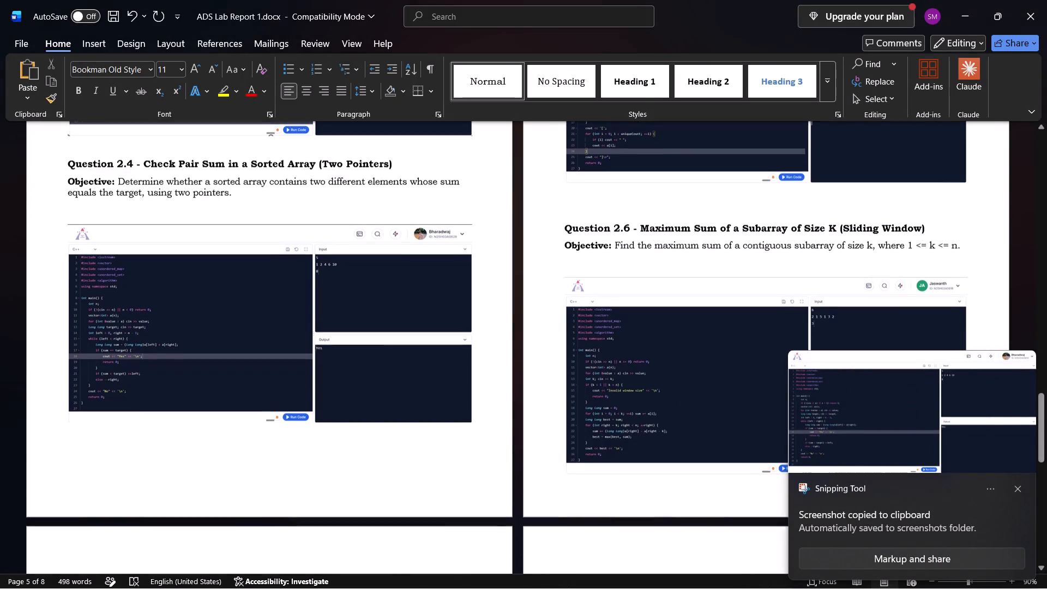
scroll(211, 238, "down", 7)
scroll(218, 236, "up", 11)
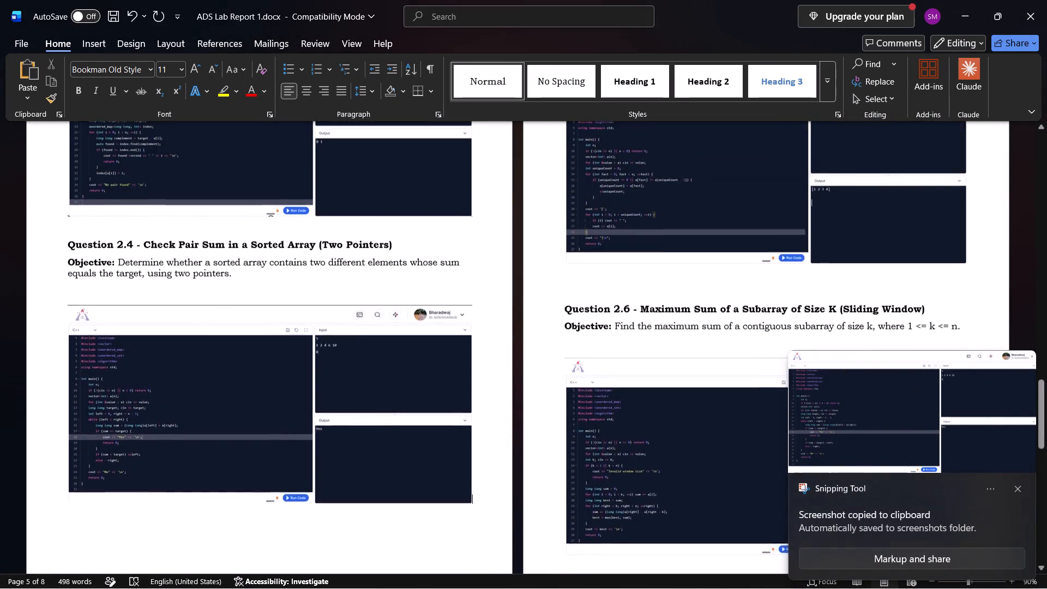
scroll(220, 235, "up", 13)
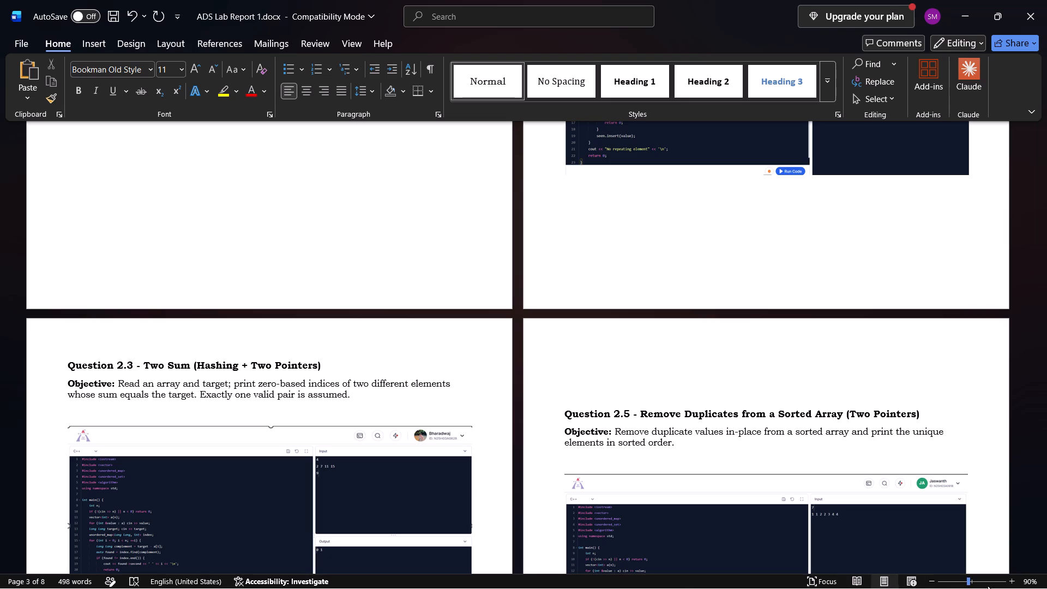
left_click(1012, 584)
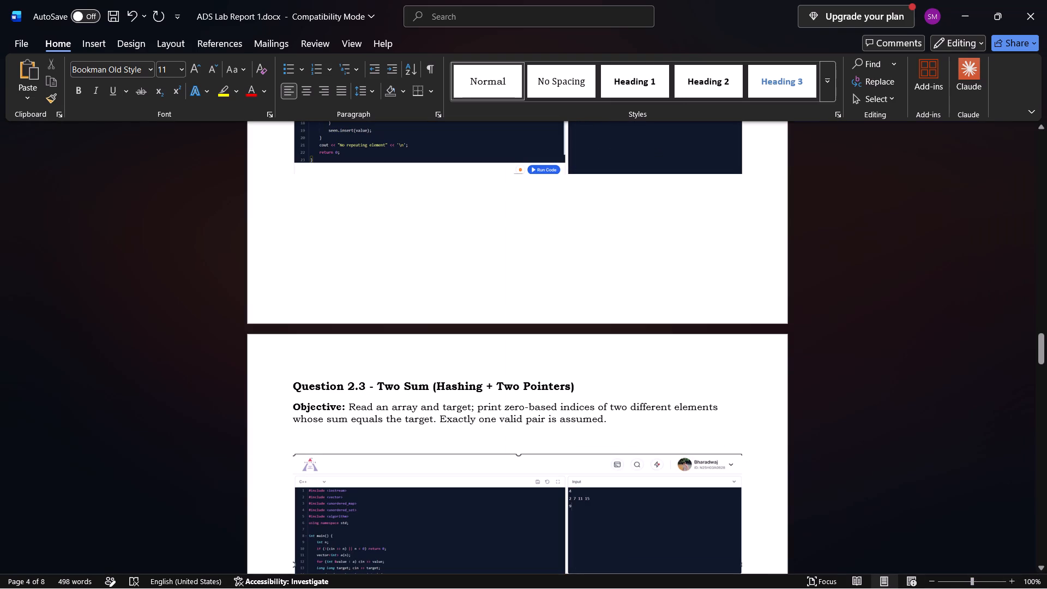
scroll(621, 347, "up", 4)
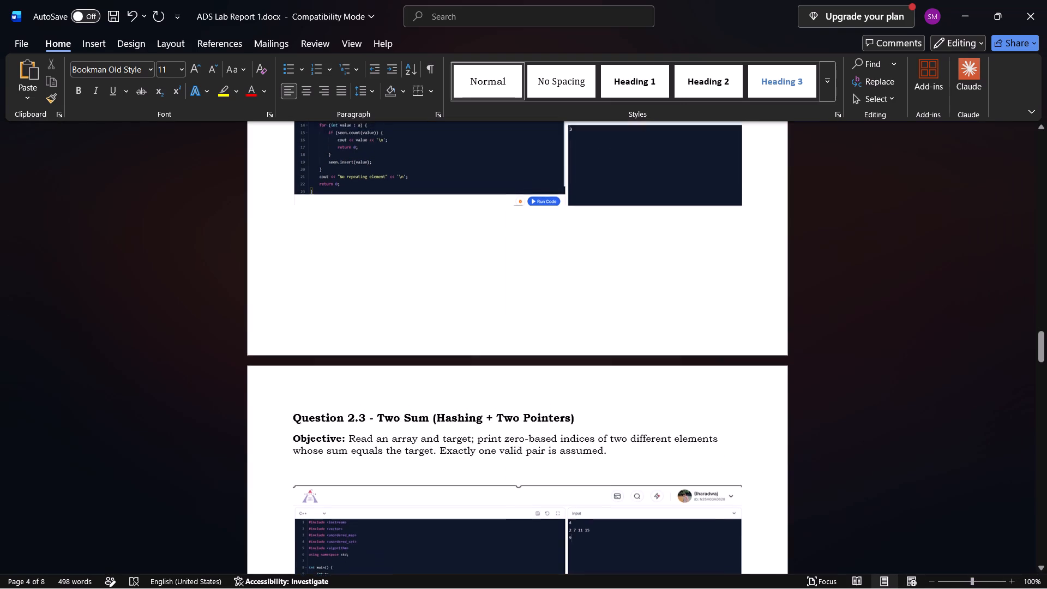
scroll(712, 209, "up", 9)
scroll(708, 213, "up", 20)
scroll(708, 213, "up", 4)
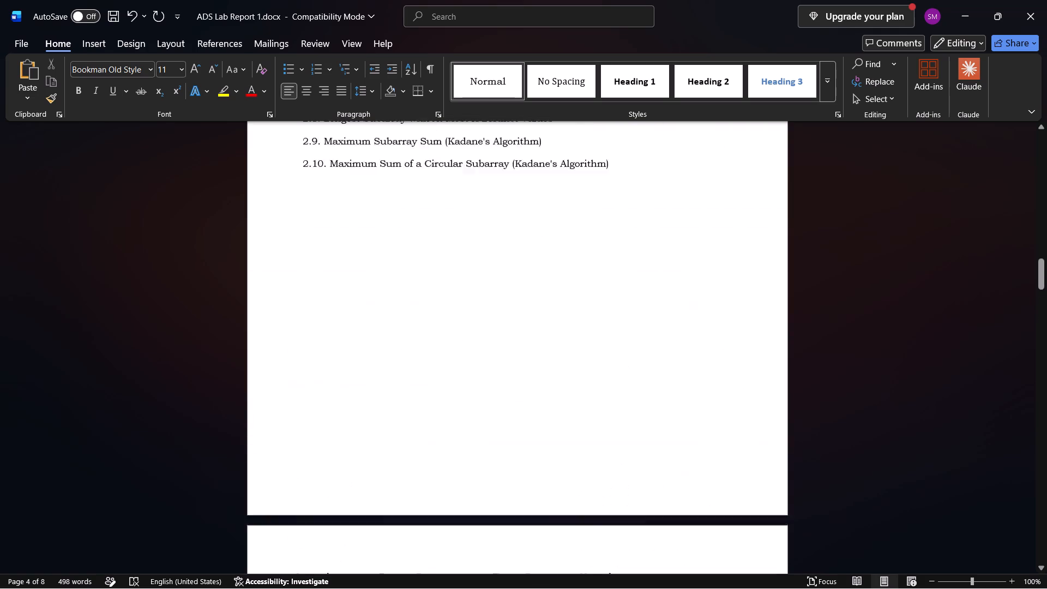
scroll(705, 216, "up", 20)
scroll(705, 216, "up", 18)
middle_click(705, 216)
scroll(705, 216, "up", 7)
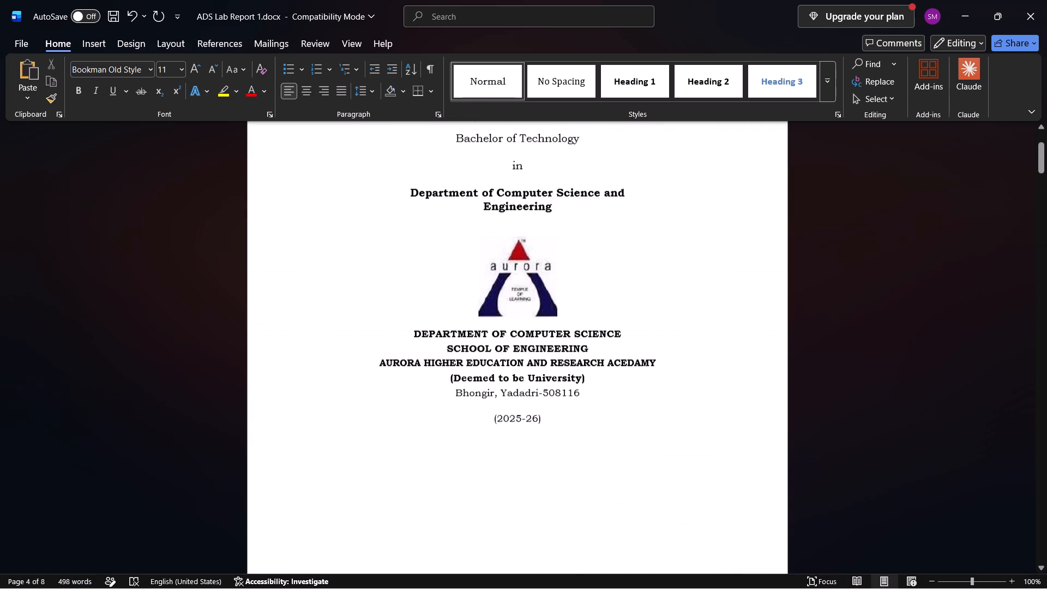
scroll(705, 216, "up", 20)
scroll(705, 216, "up", 1)
scroll(722, 218, "down", 20)
scroll(722, 218, "down", 6)
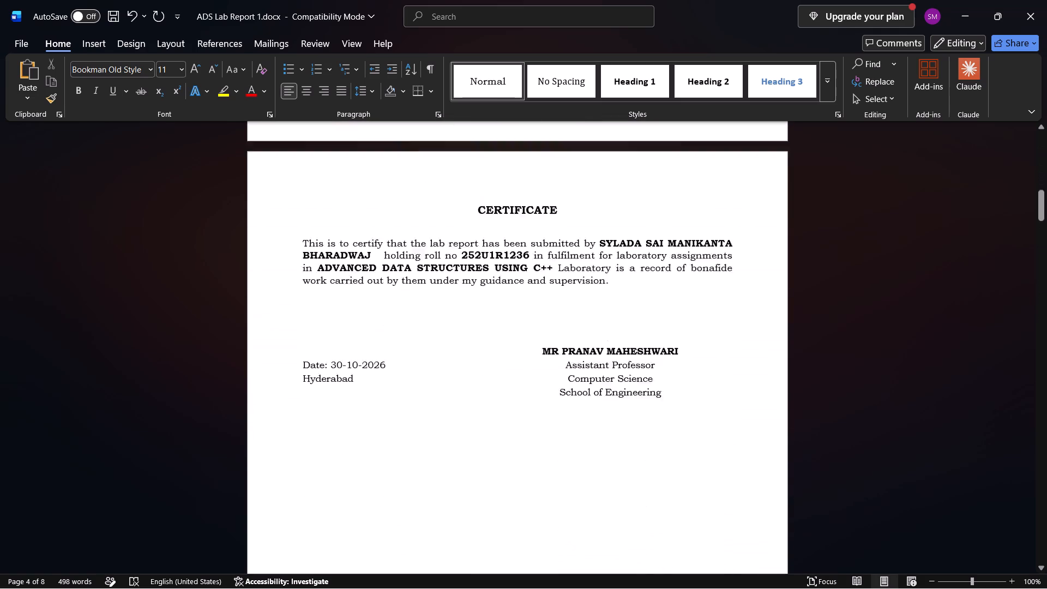
scroll(607, 268, "down", 17)
scroll(612, 269, "down", 20)
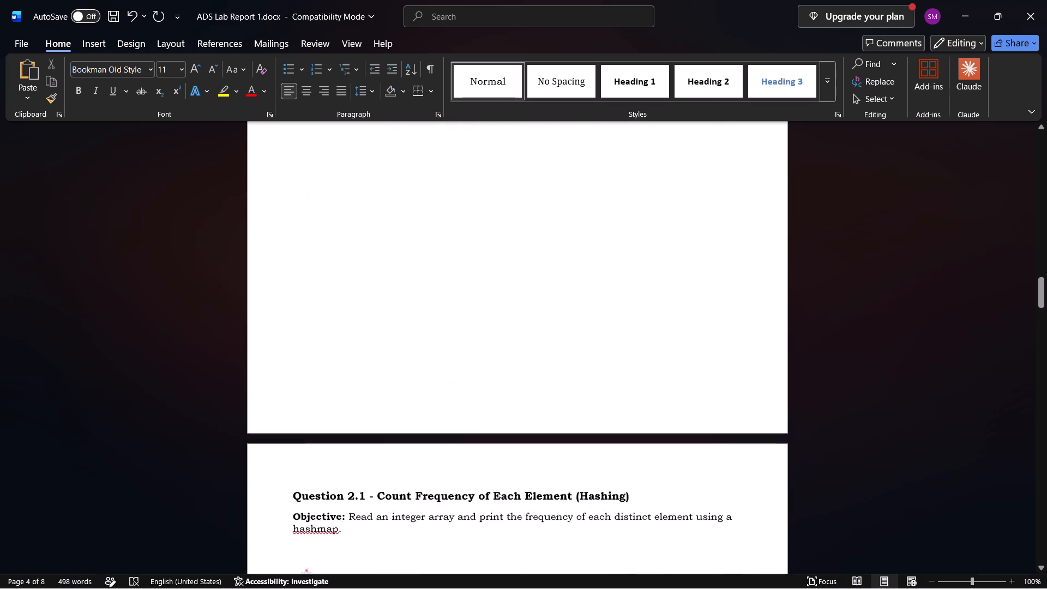
scroll(601, 291, "down", 10)
scroll(541, 329, "down", 13)
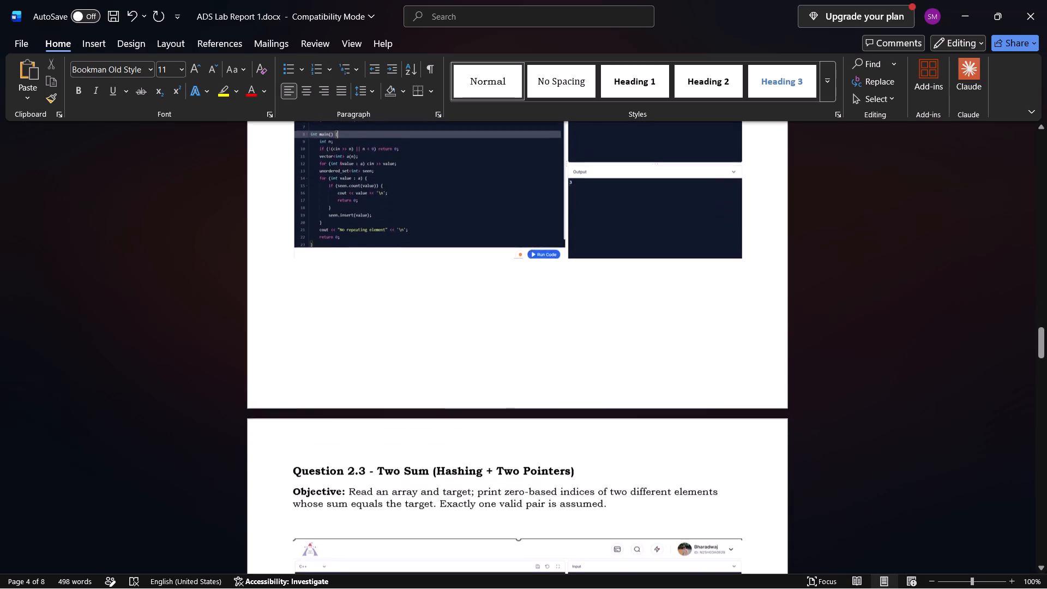
scroll(551, 332, "down", 20)
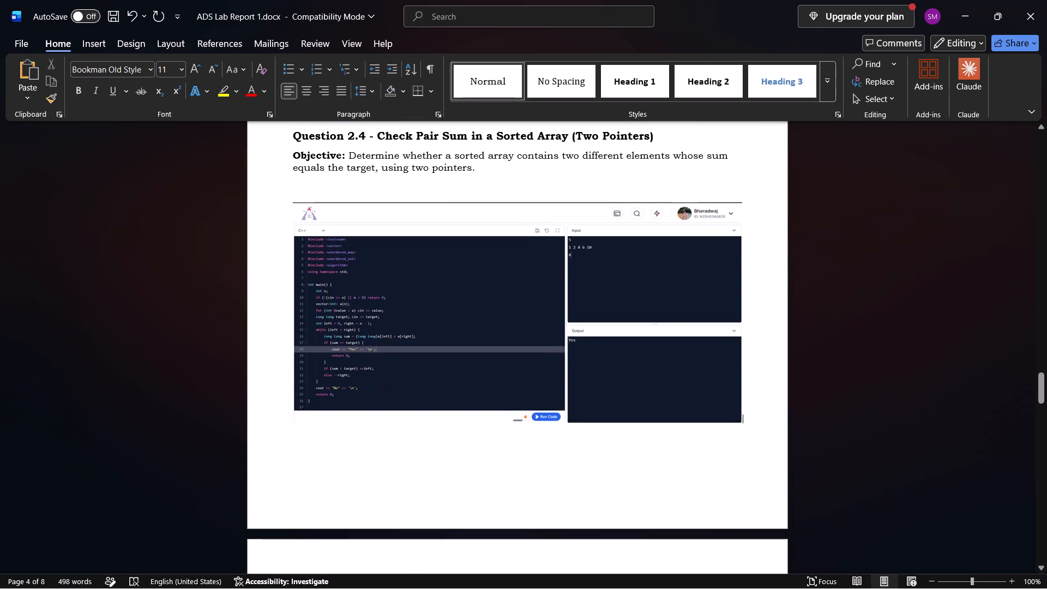
Cut the code screenshot under Question 2.5 from the report and paste it onto the PowerPoint slide in place of the Question 2.4 screenshot.
scroll(541, 317, "down", 12)
left_click(550, 389)
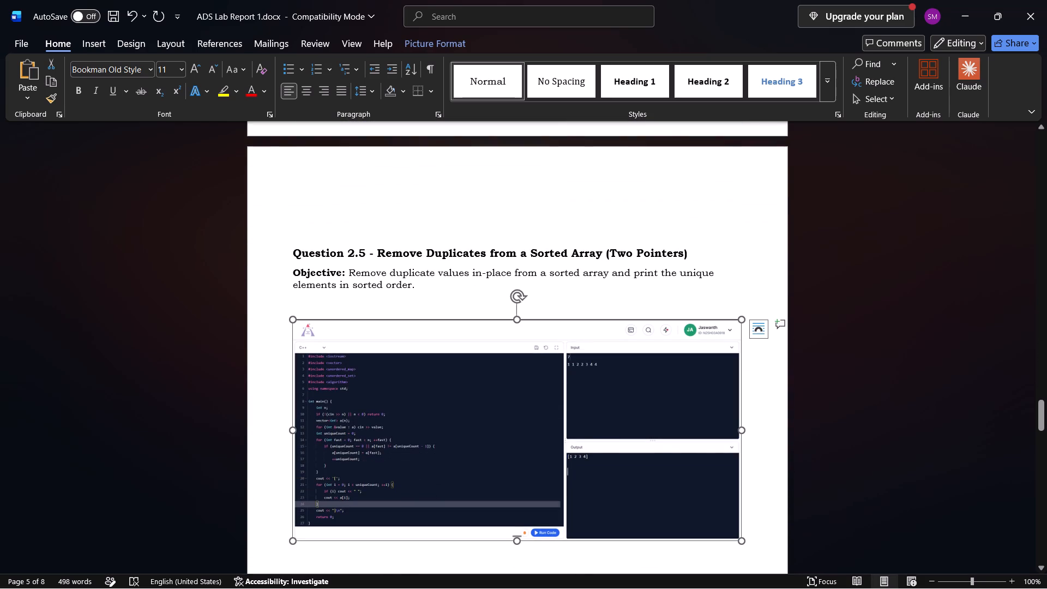
key("ctrl+x")
scroll(512, 285, "up", 14)
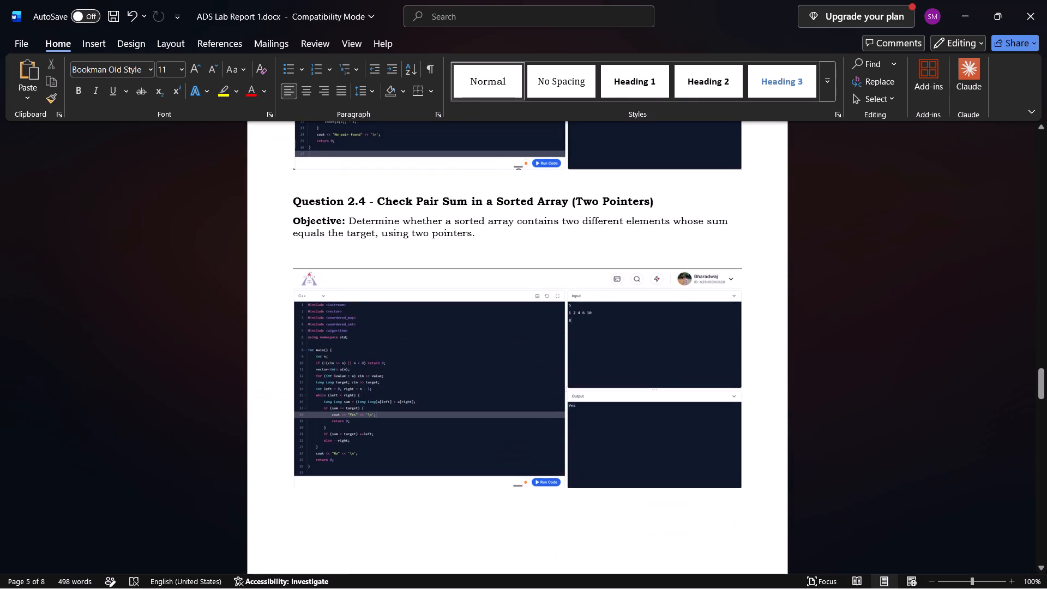
key("alt+Tab")
left_click(526, 358)
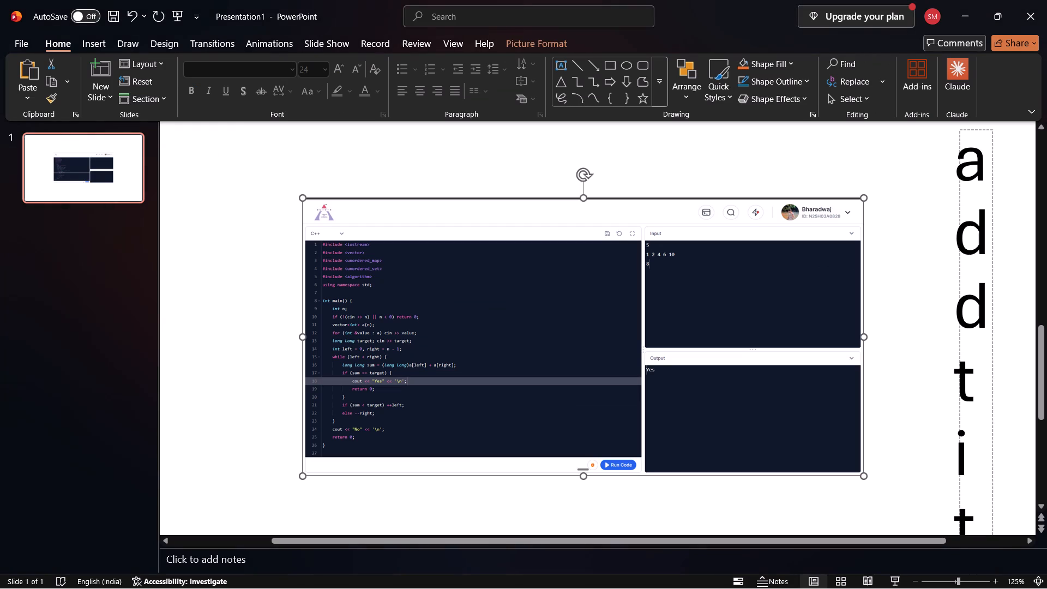
key("Delete")
key("ctrl+v")
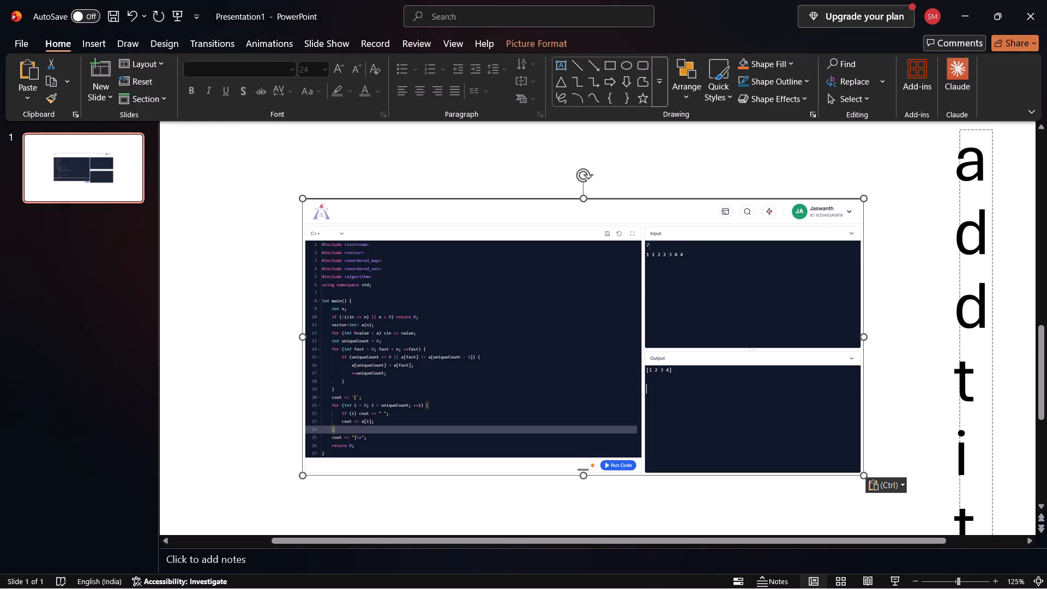
Send the Question 2.5 screenshot to the back, behind the replacement header strip.
left_click(681, 83)
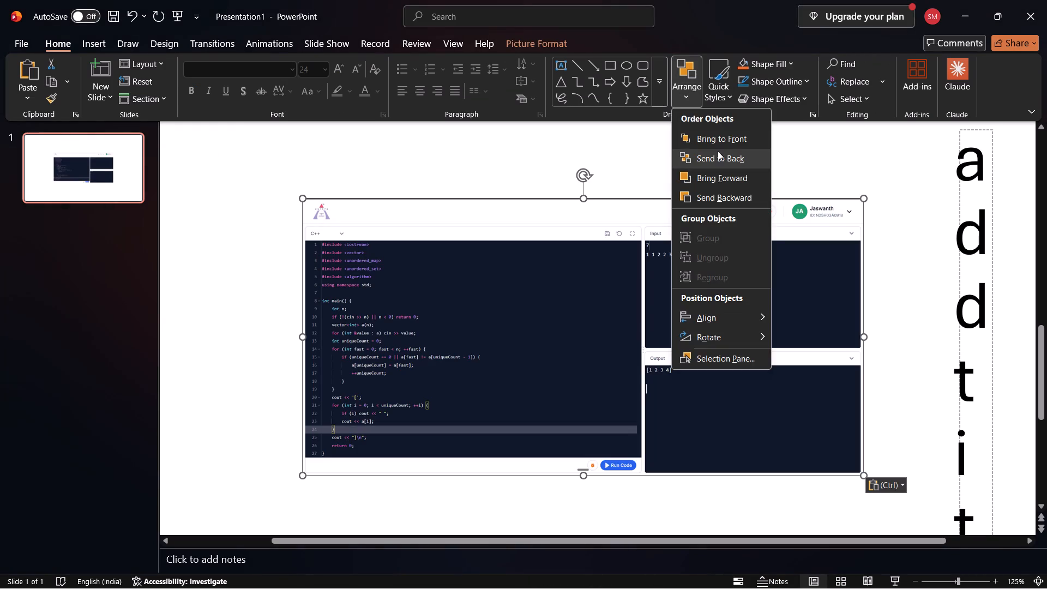
left_click(715, 153)
left_click(221, 184)
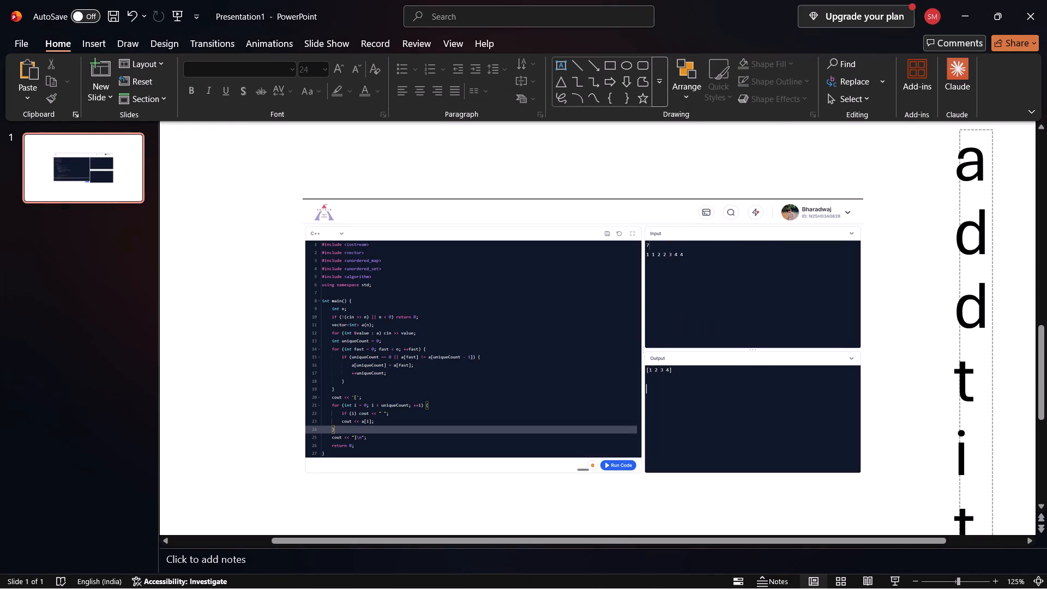
Snip the Question 2.5 screenshot with its replacement header from the slide and paste it under Question 2.5 in the Word report.
key("Print")
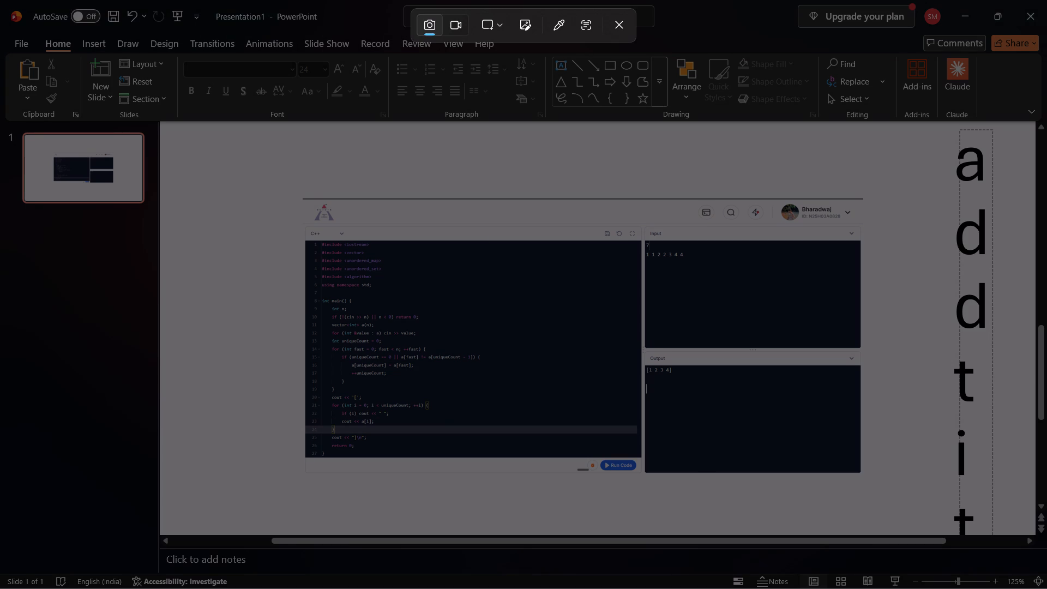
left_click_drag(303, 199, 848, 490)
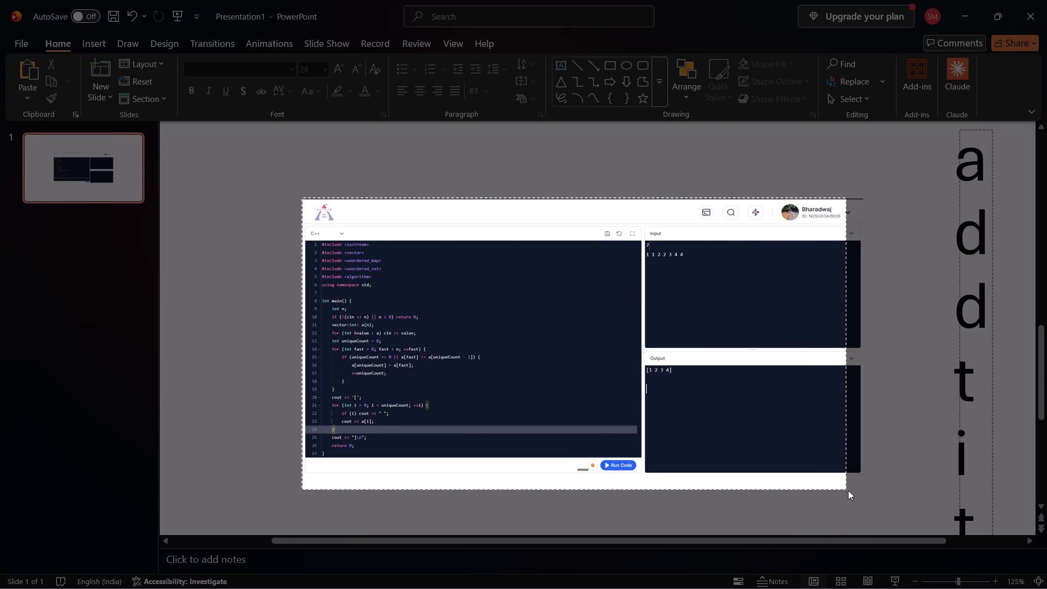
left_click_drag(848, 490, 864, 472)
key("alt+Tab")
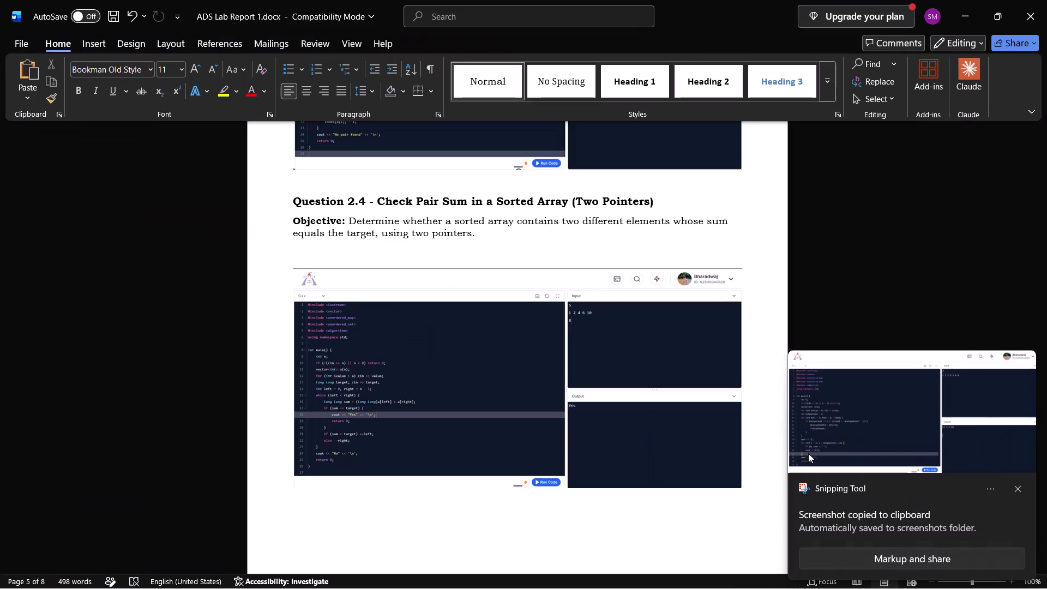
scroll(434, 279, "up", 5)
scroll(435, 280, "down", 16)
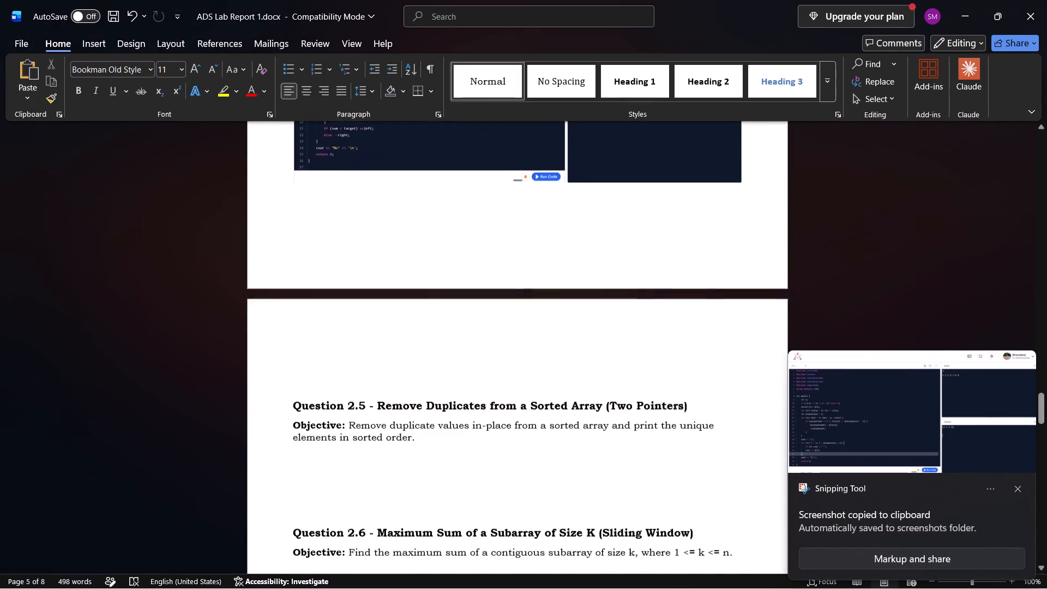
key("ctrl+v")
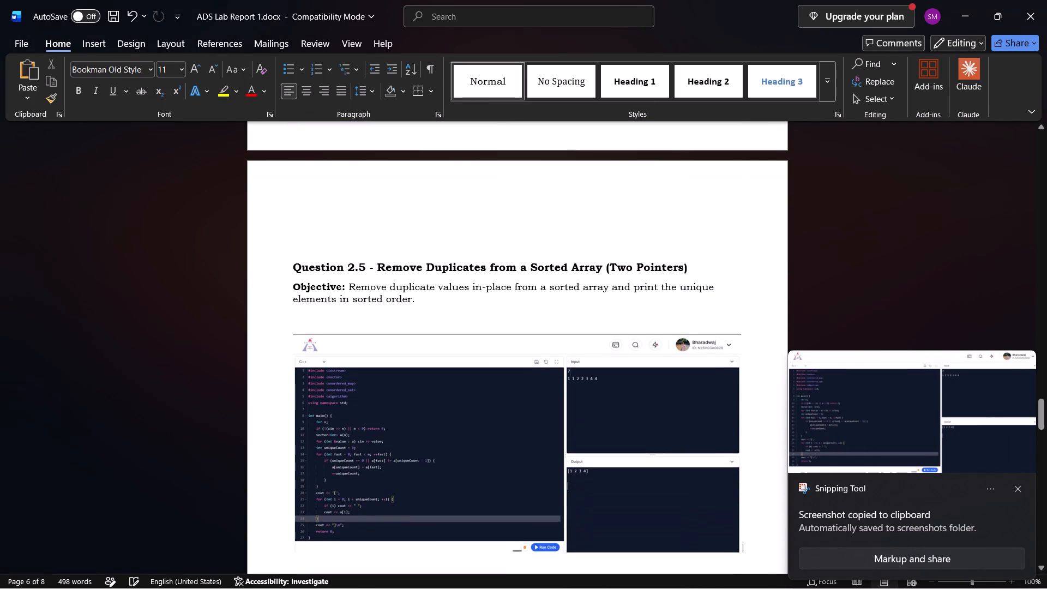
Cut the code screenshot under Question 2.6 from the report and paste it onto the PowerPoint slide in place of the Question 2.5 screenshot.
scroll(403, 403, "down", 12)
left_click(425, 396)
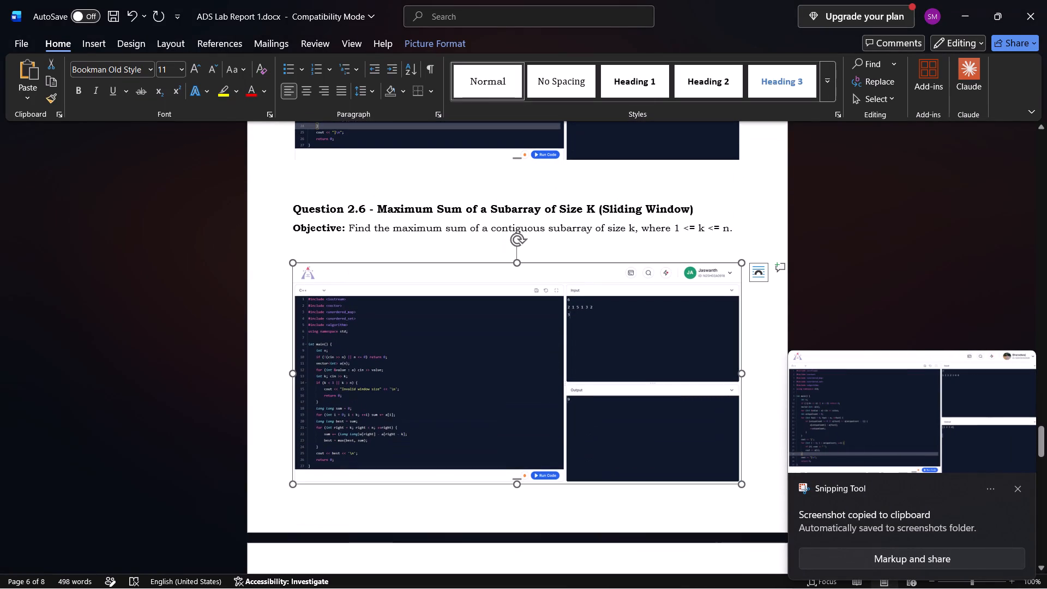
key("ctrl+x")
key("alt+Tab")
left_click(486, 363)
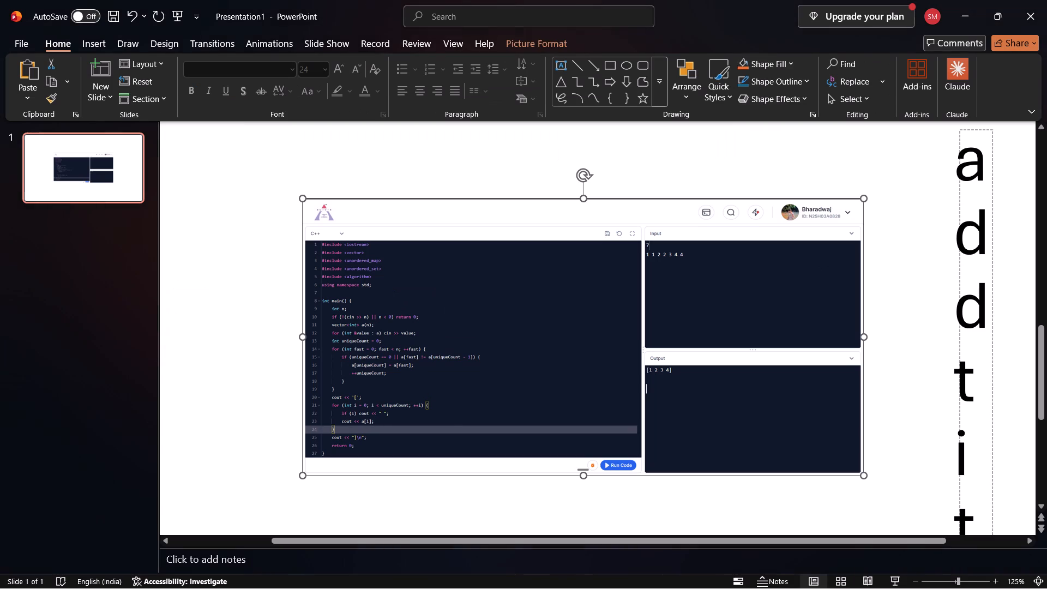
key("Delete")
left_click(480, 372)
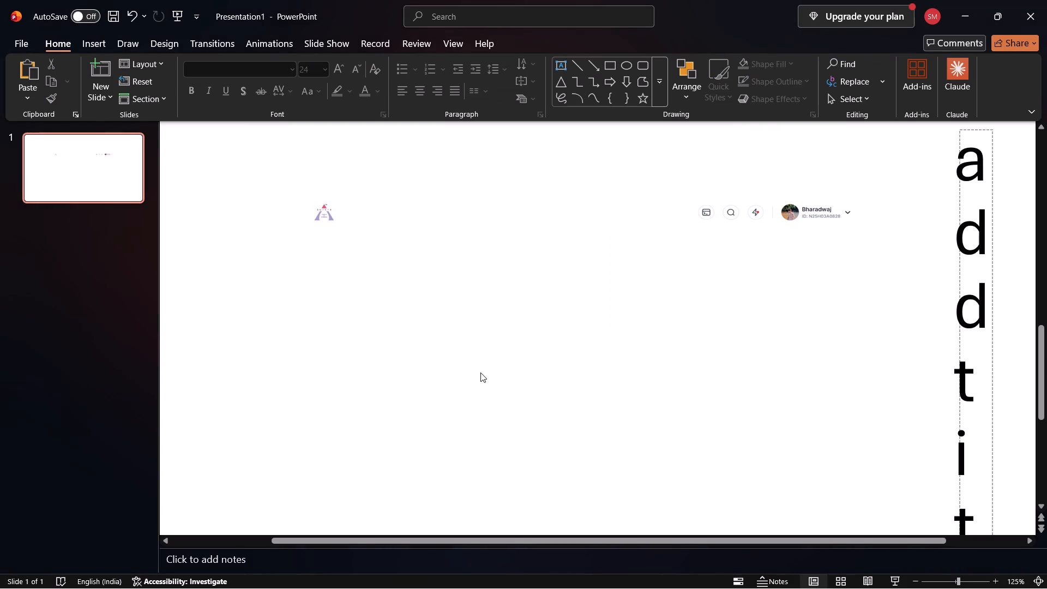
key("ctrl+v")
Send the Question 2.6 screenshot to the back, behind the replacement header strip.
left_click(684, 80)
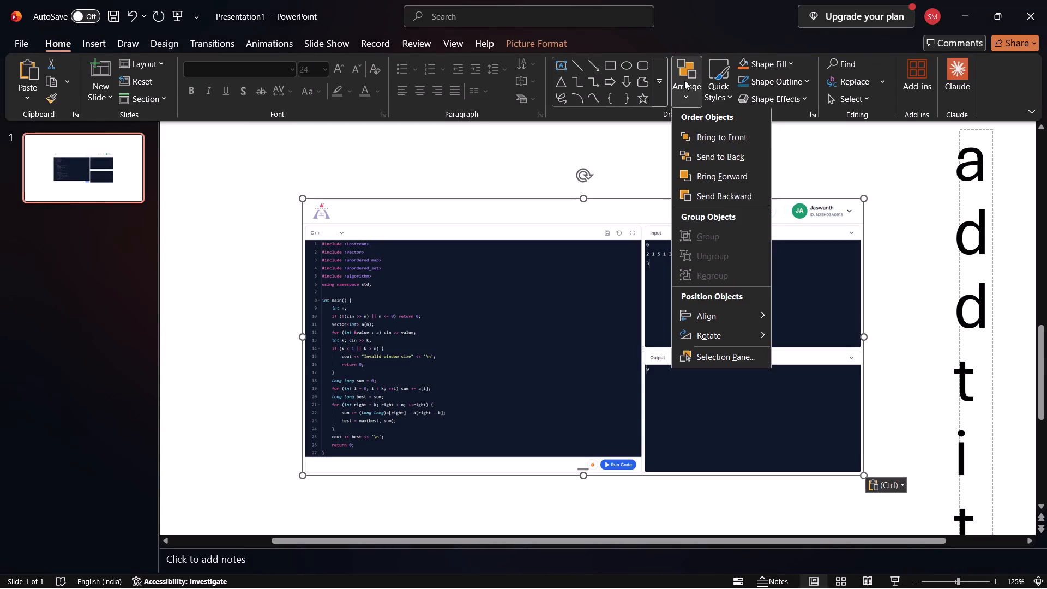
left_click(721, 158)
left_click(639, 148)
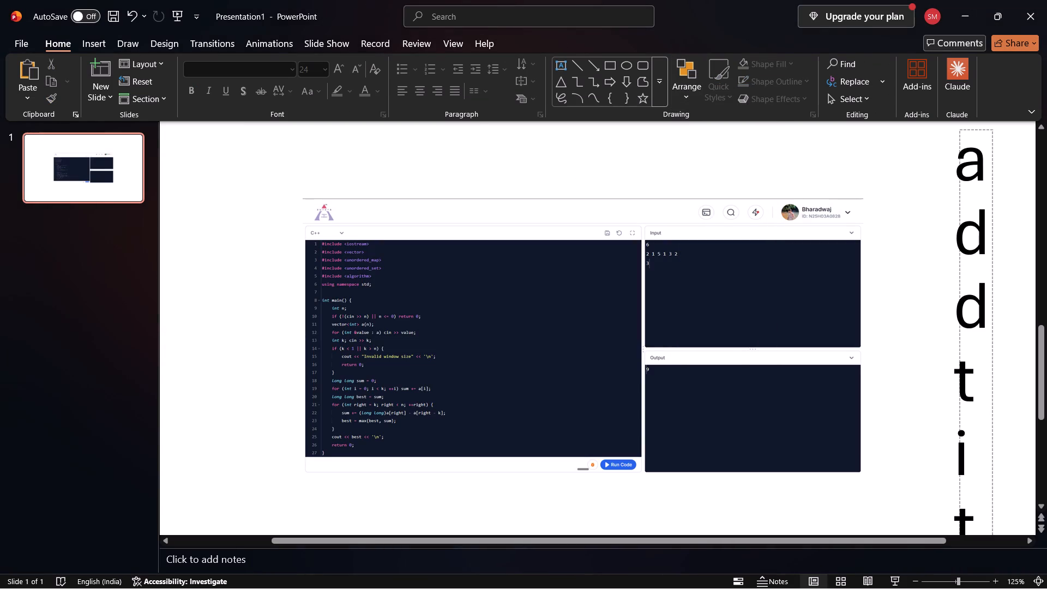
Snip the Question 2.6 screenshot with its replacement header from the slide and paste it under Question 2.6 in the Word report.
key("Print")
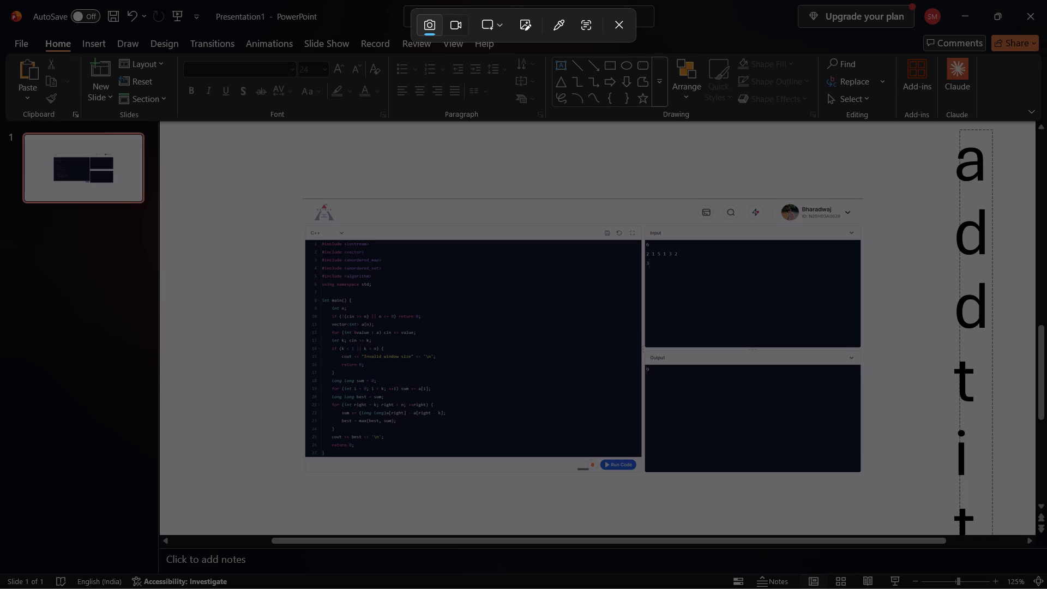
left_click_drag(304, 199, 863, 470)
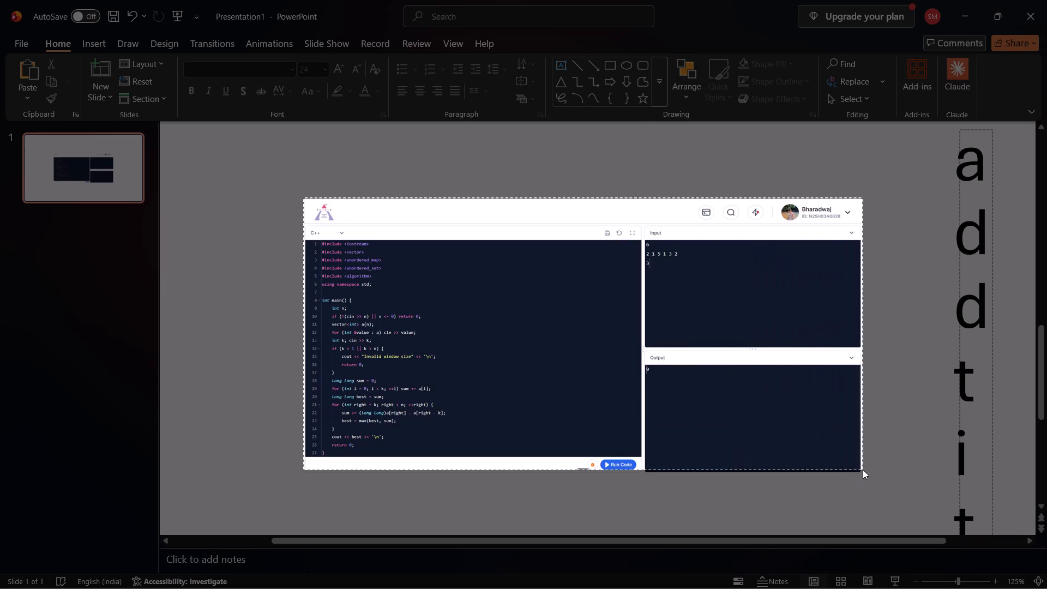
left_click_drag(863, 470, 862, 472)
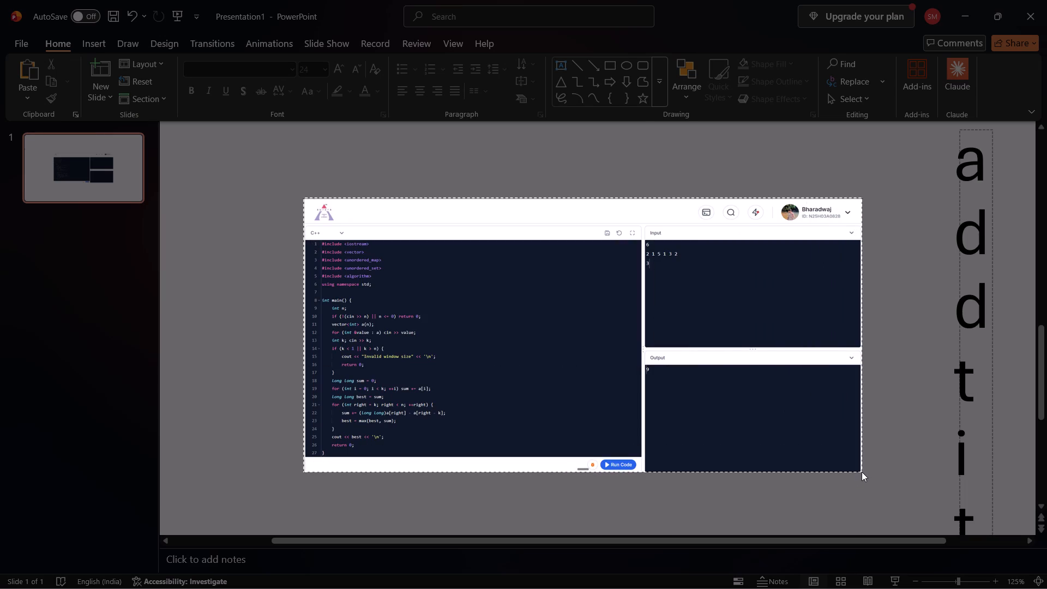
left_click_drag(862, 472, 862, 471)
key("alt+Tab")
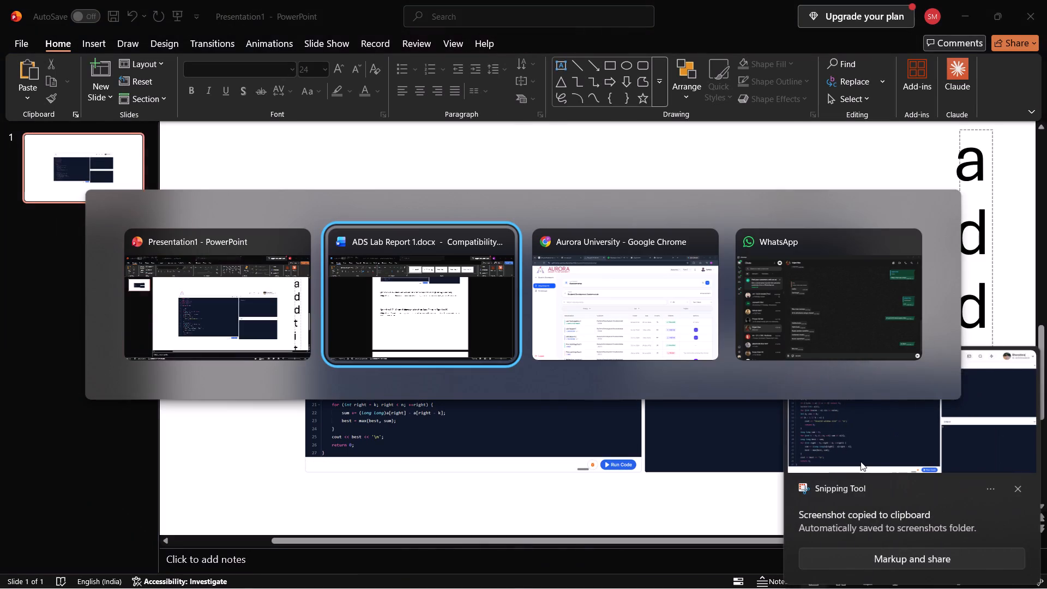
key("ctrl+v")
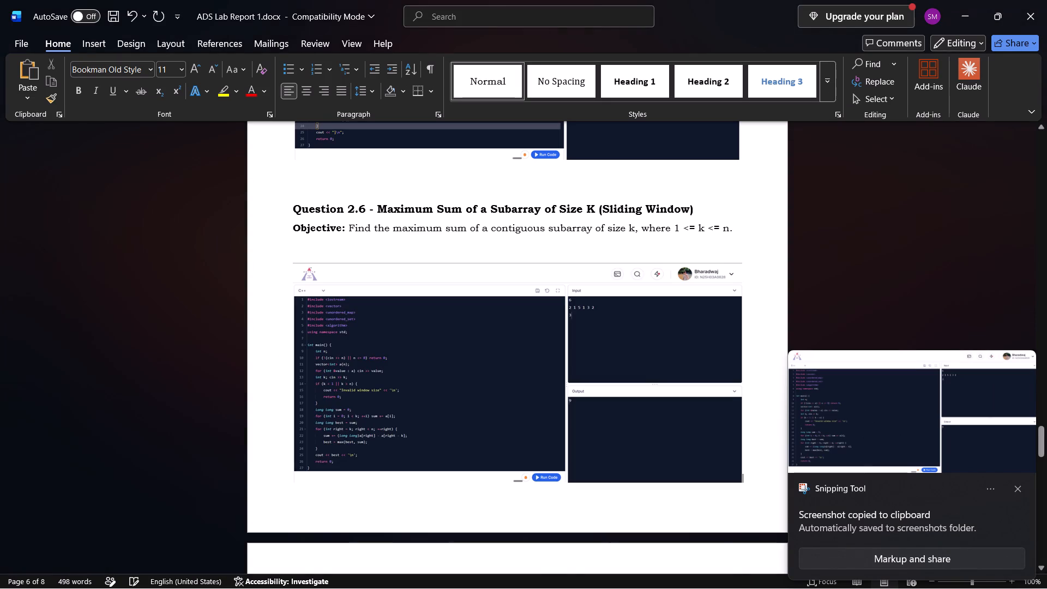
Cut the code screenshot under Question 2.7 from the report and paste it onto the PowerPoint slide in place of the Question 2.6 screenshot.
scroll(655, 473, "down", 14)
left_click(589, 407)
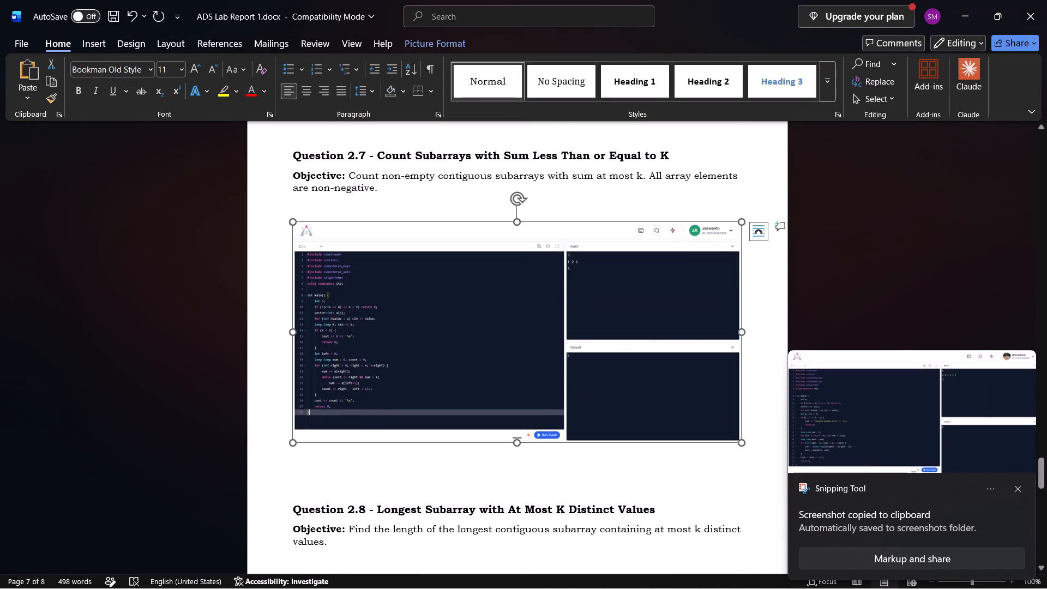
key("ctrl+x")
key("alt+Tab")
left_click(568, 395)
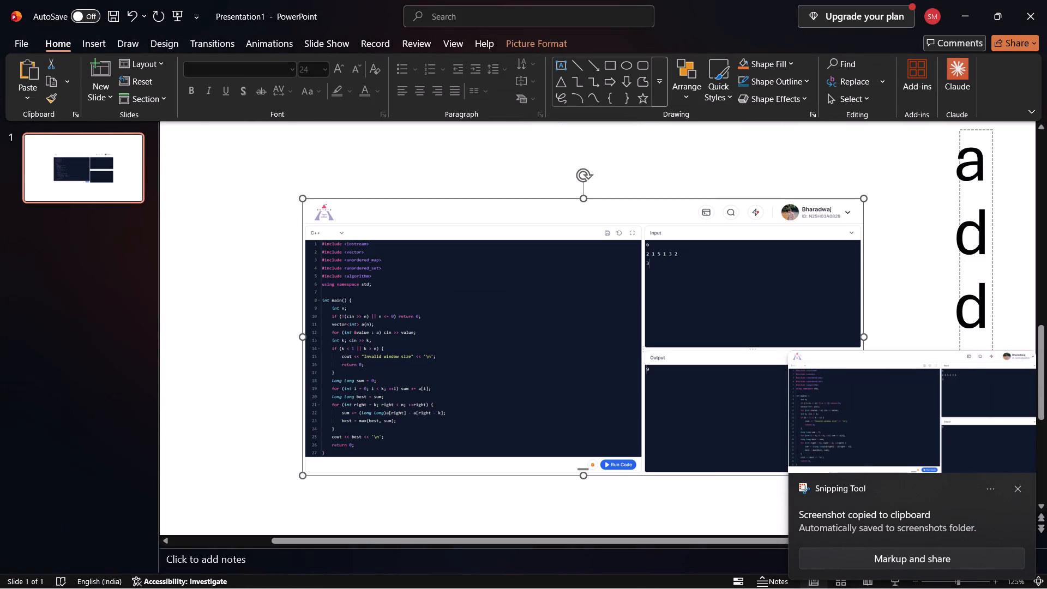
key("Delete")
key("ctrl+v")
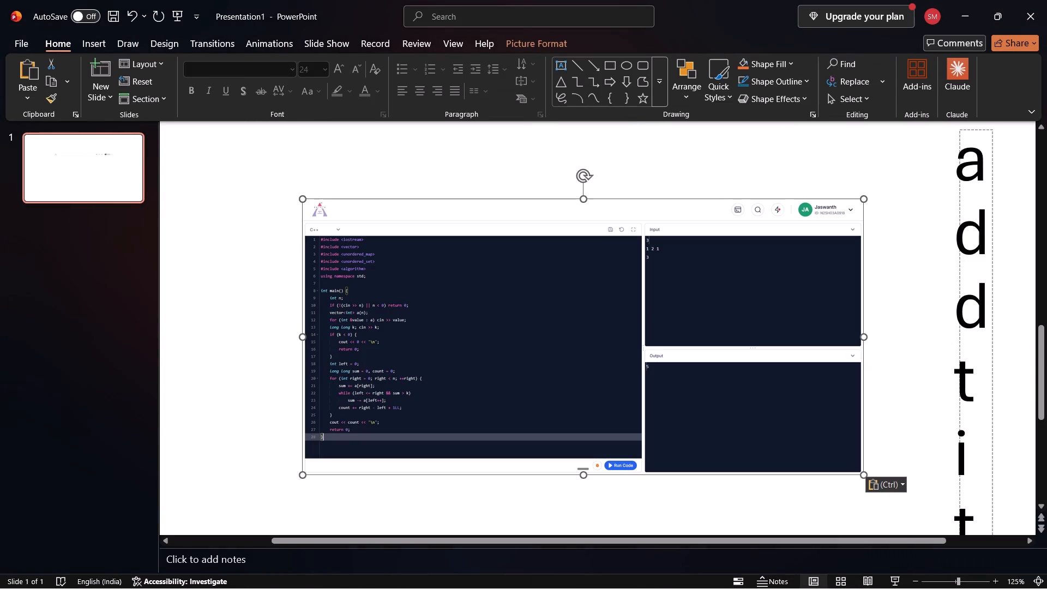
Send the Question 2.7 screenshot to the back, behind the replacement header strip.
left_click(684, 83)
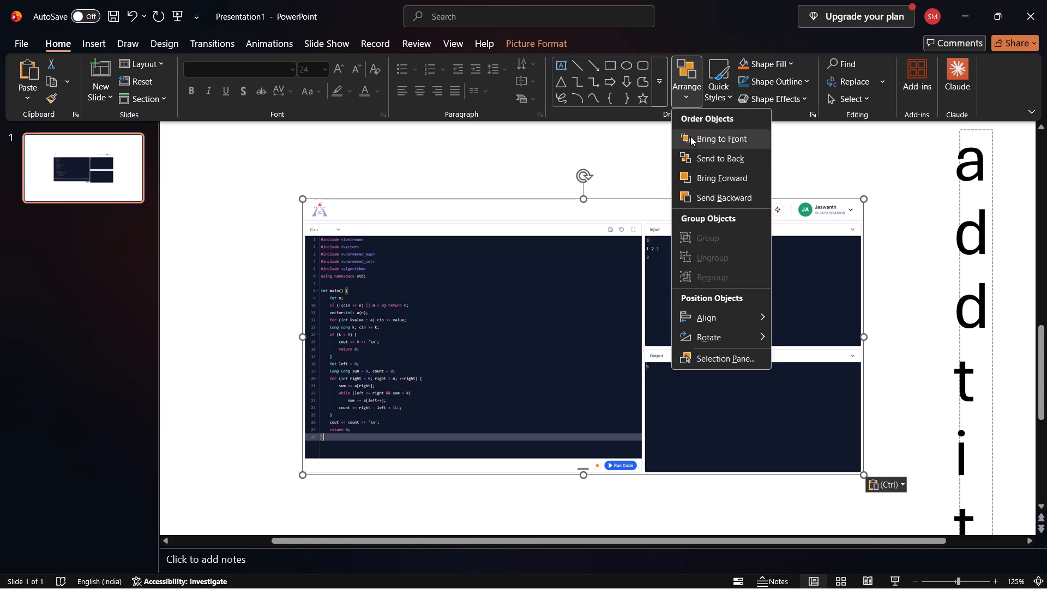
left_click_drag(700, 162, 700, 168)
left_click(697, 160)
Snip the Question 2.7 screenshot with its replacement header from the slide and paste it under Question 2.7 in the Word report.
key("Print")
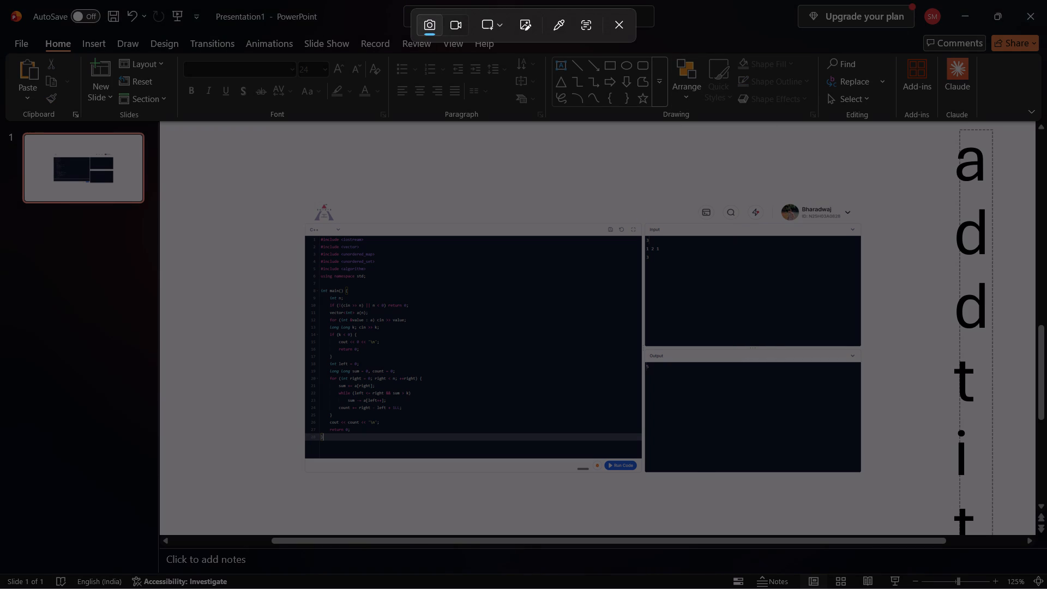
left_click_drag(303, 202, 862, 472)
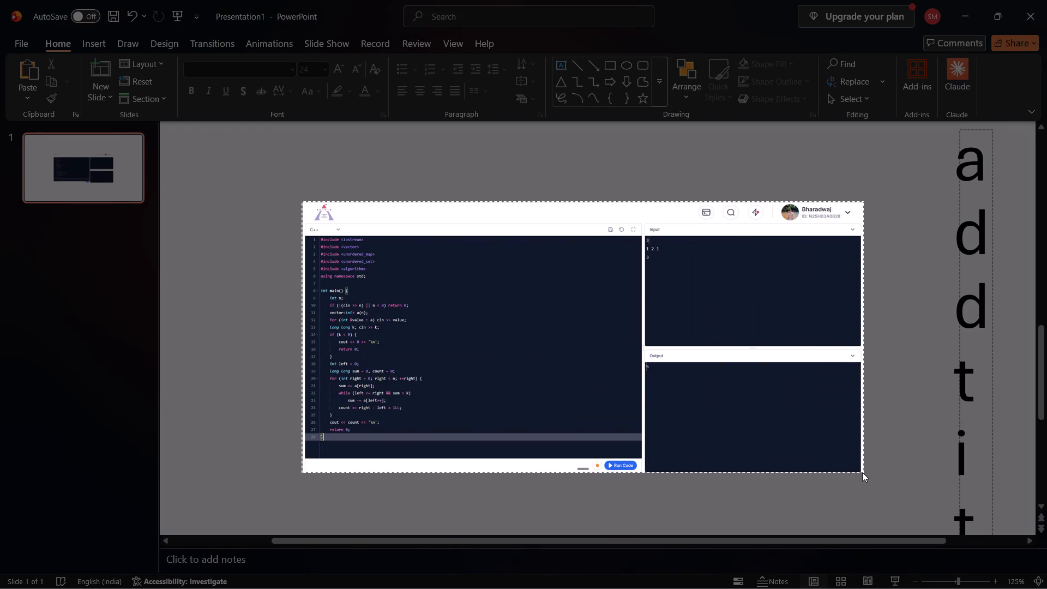
left_click_drag(862, 472, 862, 470)
key("alt+Tab")
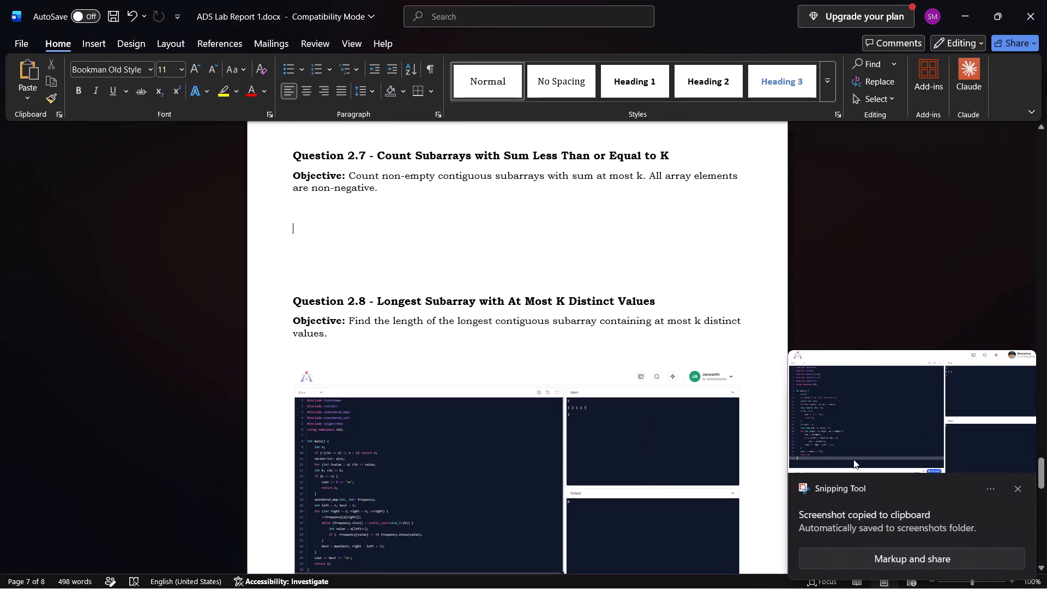
key("ctrl+v")
Replace the Question 2.7 screenshot on the PowerPoint slide with the code screenshot cut from under Question 2.8 in the Word report.
key("alt+Tab")
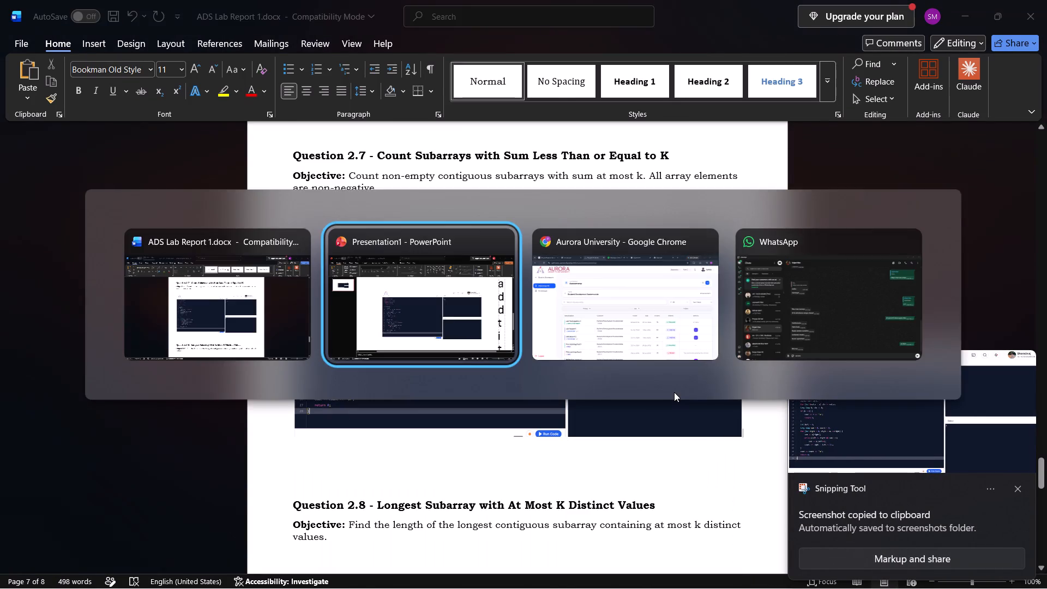
left_click(560, 368)
key("Delete")
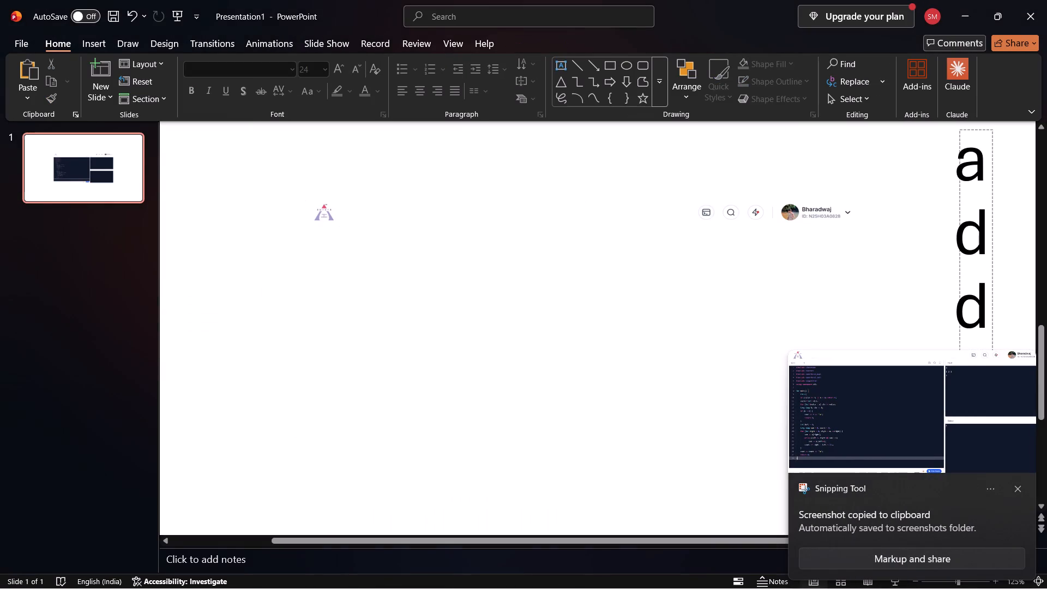
key("alt+Tab")
scroll(483, 396, "down", 8)
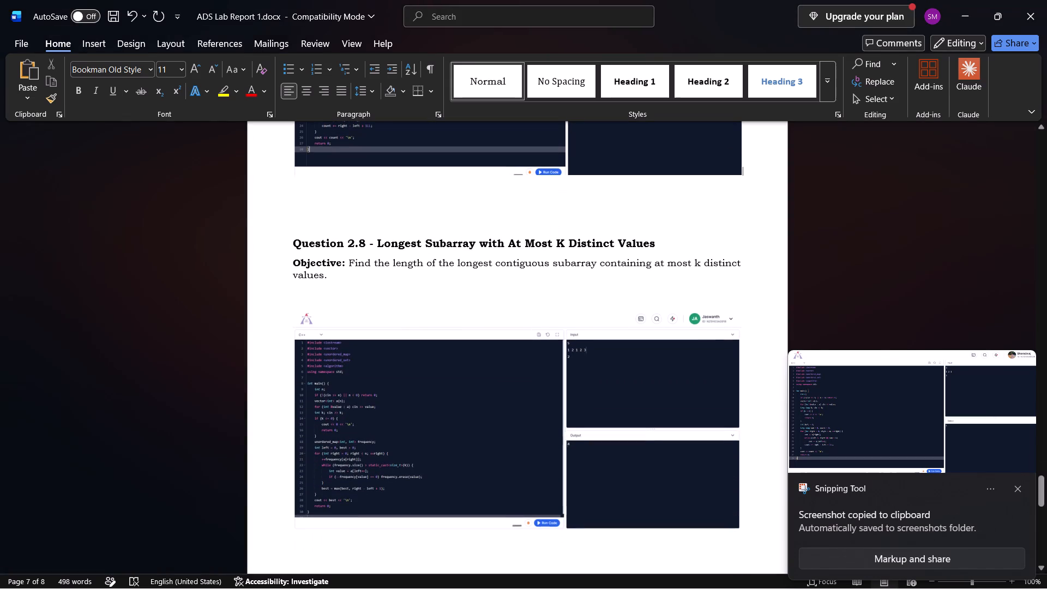
left_click(488, 408)
key("ctrl+x")
key("alt+Tab")
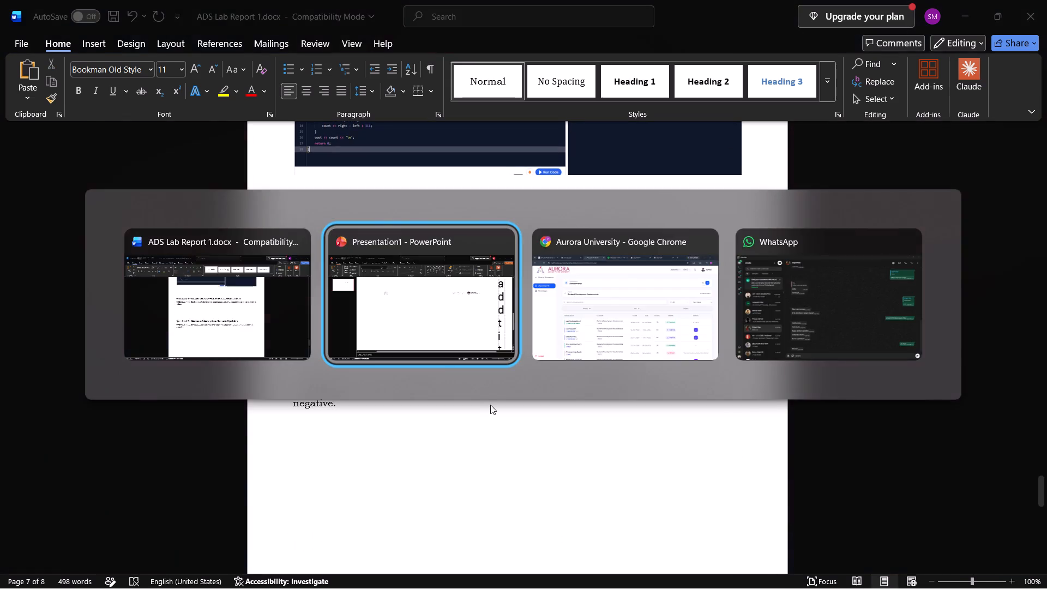
key("ctrl+v")
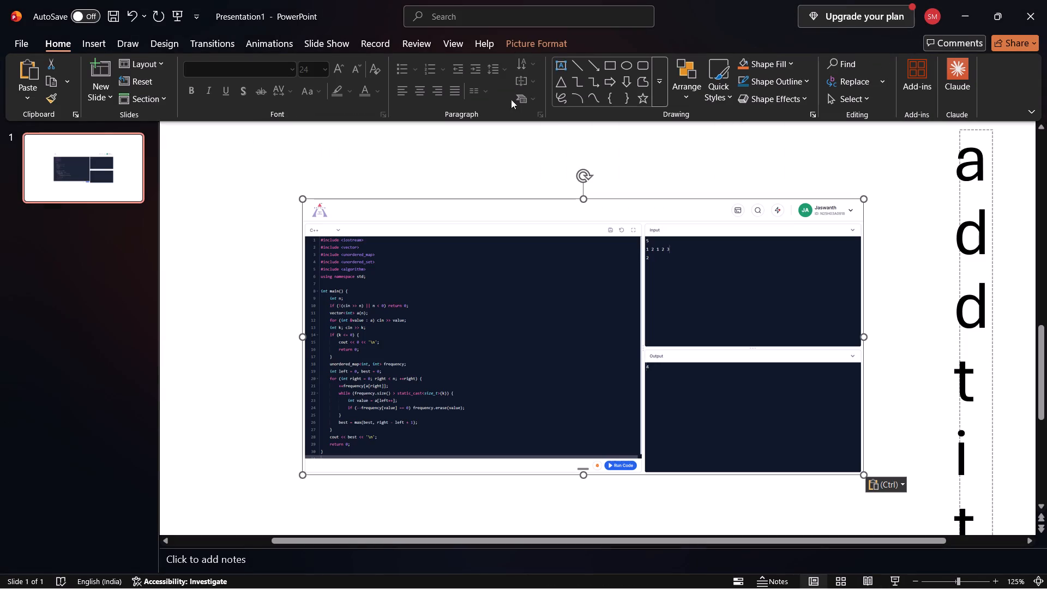
Send the Question 2.8 screenshot to the back, behind the replacement header strip.
left_click(683, 83)
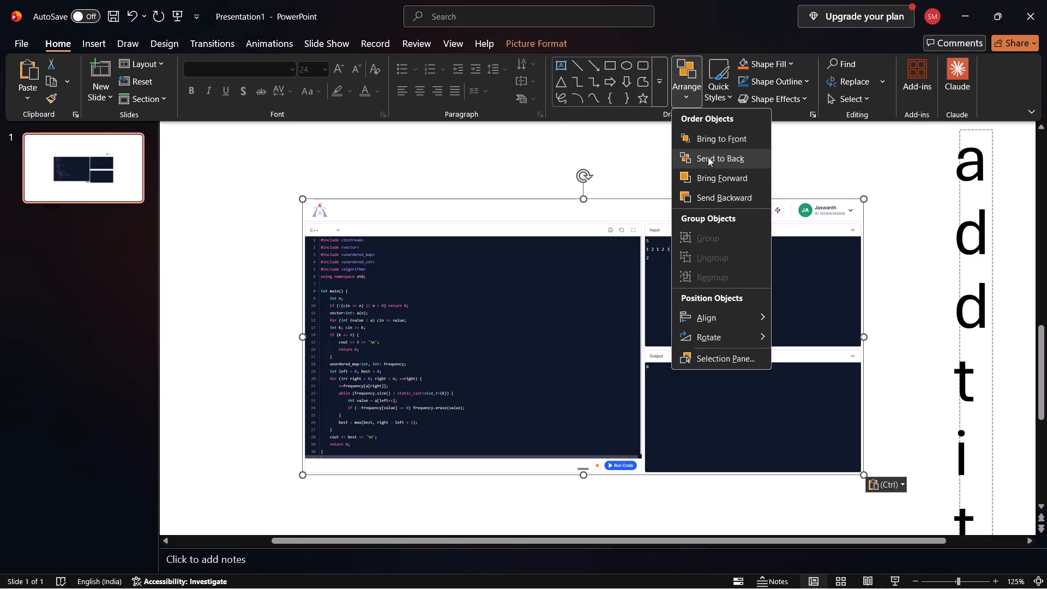
left_click(708, 158)
left_click(794, 183)
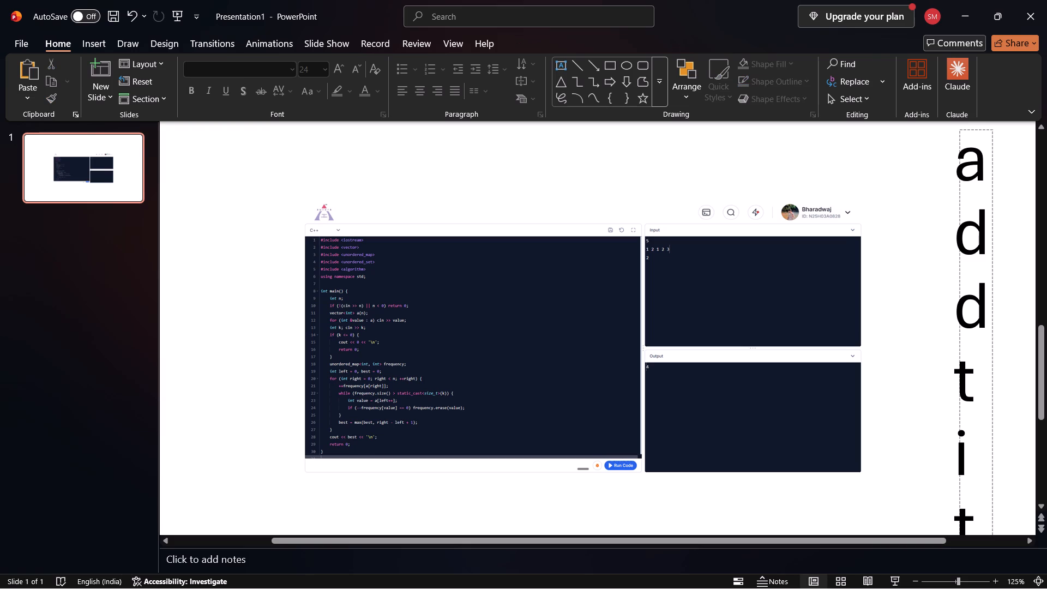
Snip the Question 2.8 screenshot with its replacement header from the slide and paste it under Question 2.8 in the Word report.
key("Print")
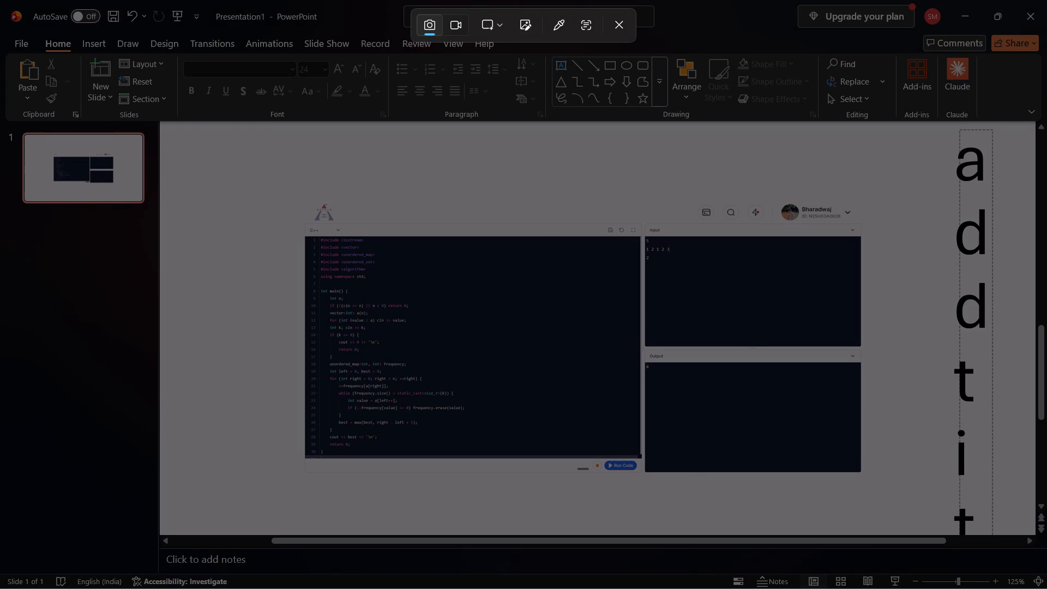
left_click_drag(309, 203, 835, 489)
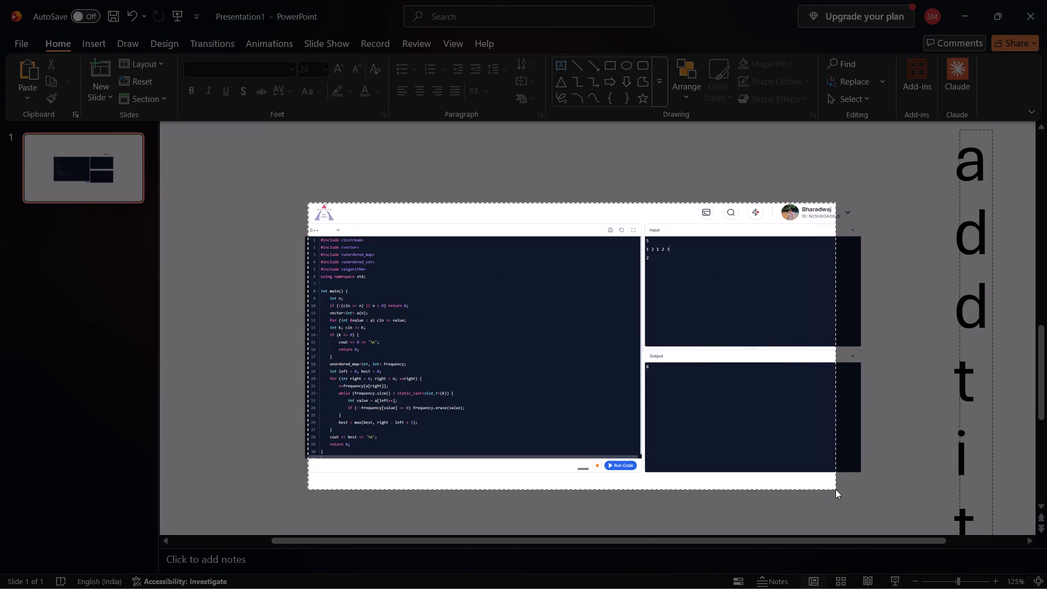
left_click_drag(835, 489, 867, 472)
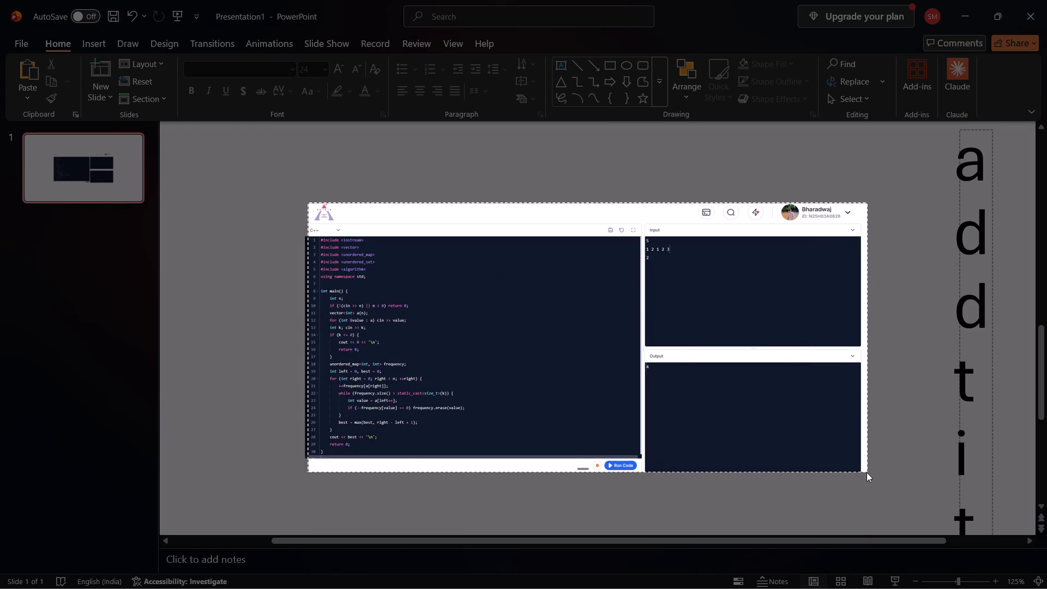
left_click_drag(867, 472, 858, 472)
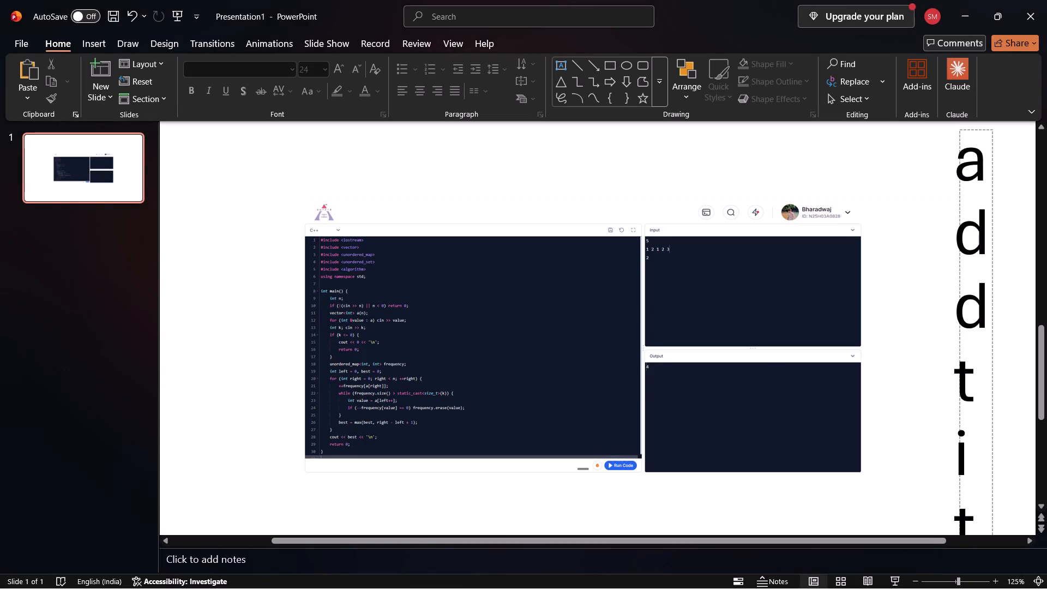
key("alt+Tab")
key("ctrl+v")
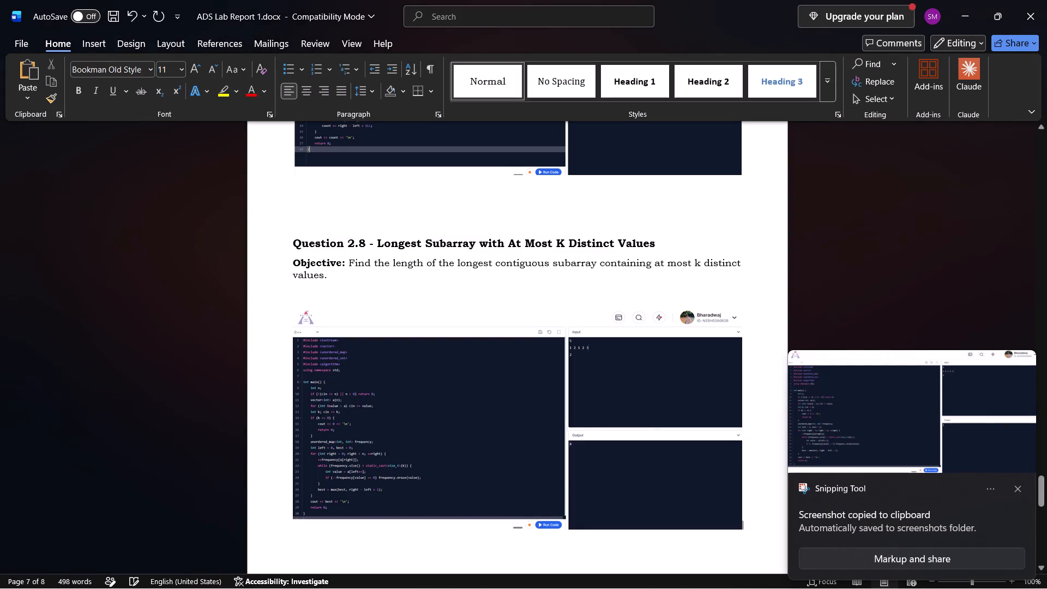
Replace the Question 2.8 screenshot on the PowerPoint slide with the code screenshot cut from under Question 2.9 in the Word report.
scroll(546, 408, "down", 15)
left_click(506, 400)
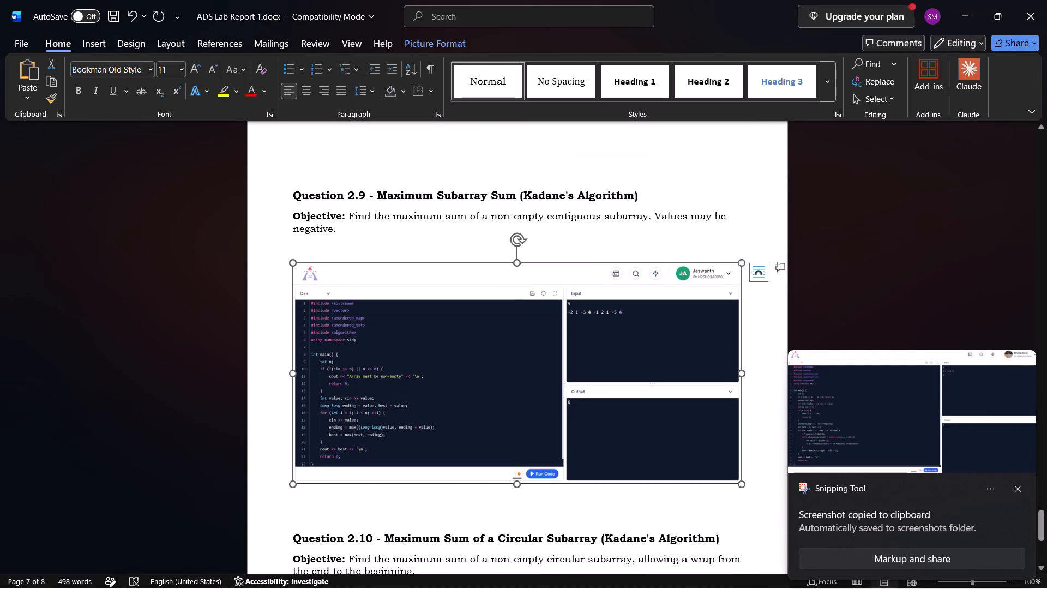
key("ctrl+x")
key("alt+Tab")
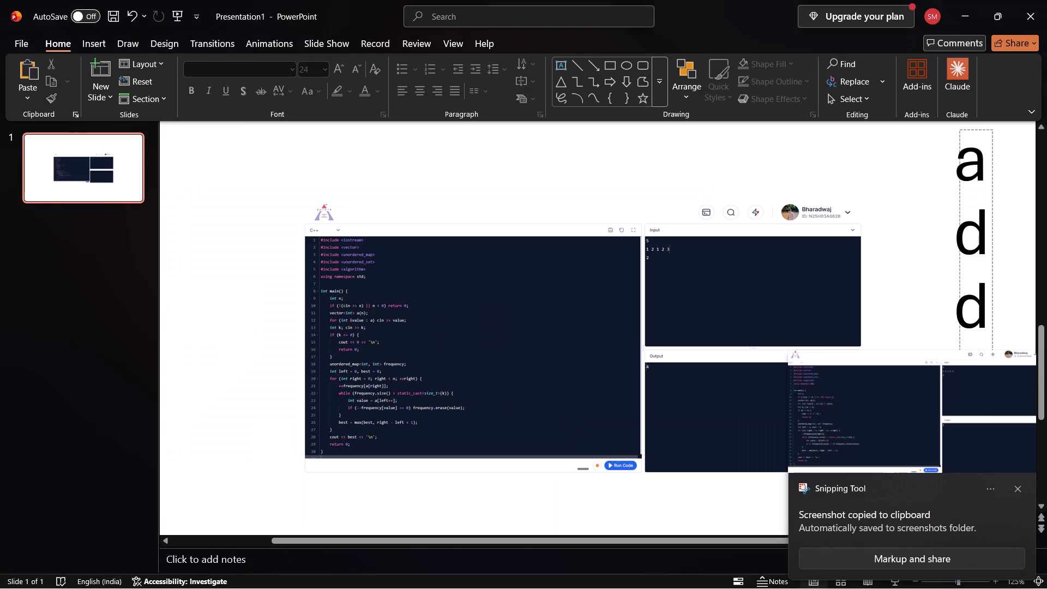
left_click(553, 378)
key("Delete")
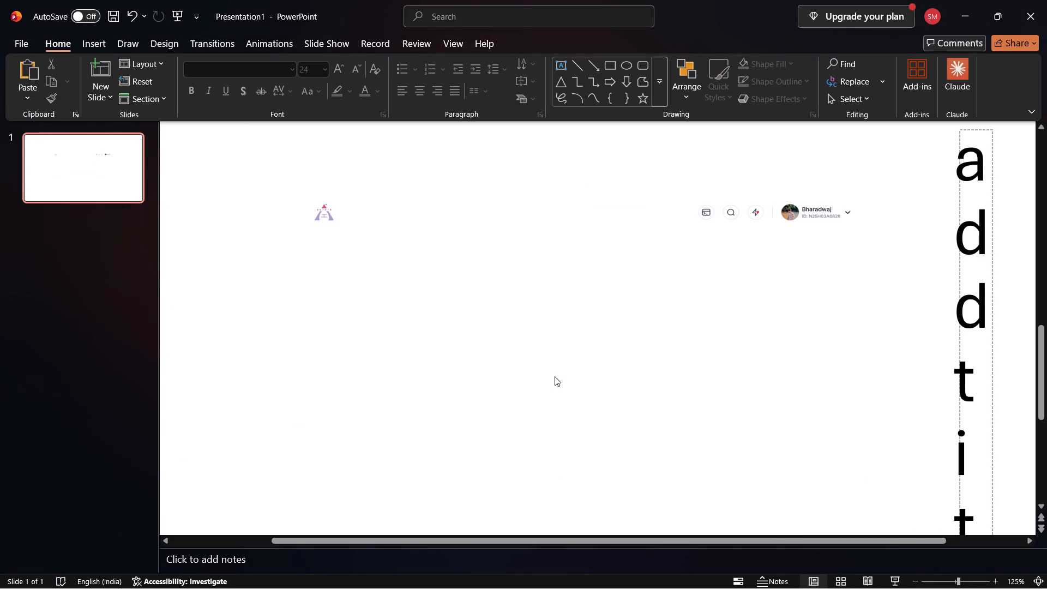
key("ctrl+v")
Send the Question 2.9 screenshot to the back, behind the replacement header strip.
left_click(689, 81)
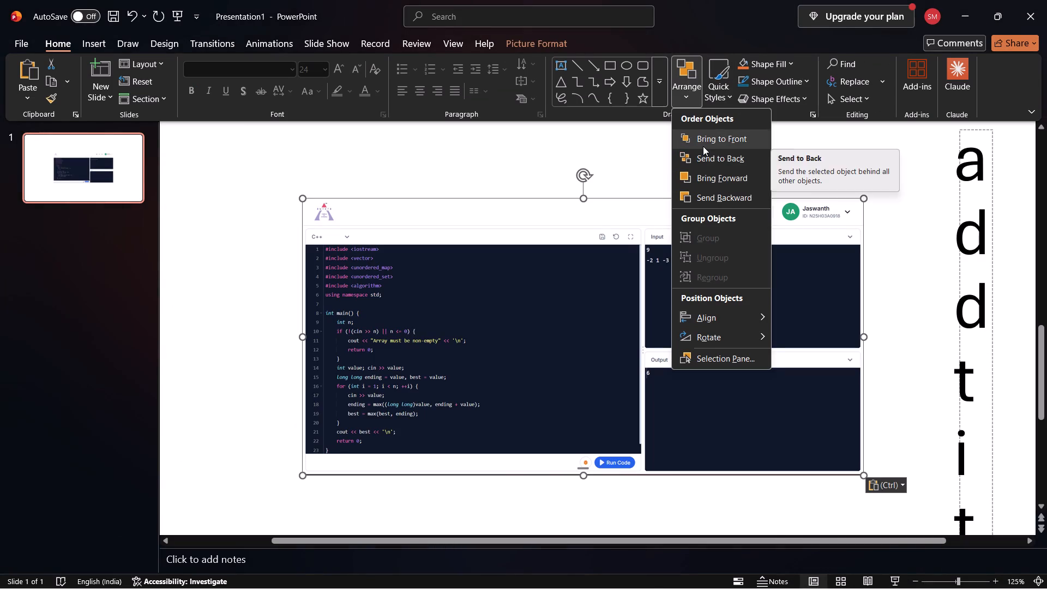
left_click(707, 159)
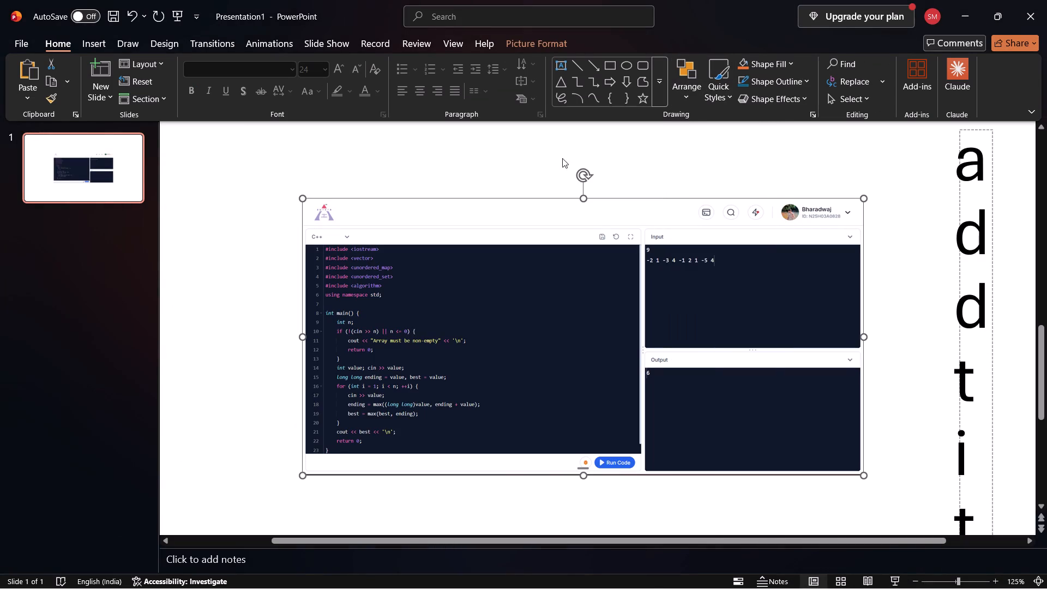
Snip the Question 2.9 screenshot with its replacement header from the slide and paste it under Question 2.9 in the Word report.
left_click(463, 147)
key("Print")
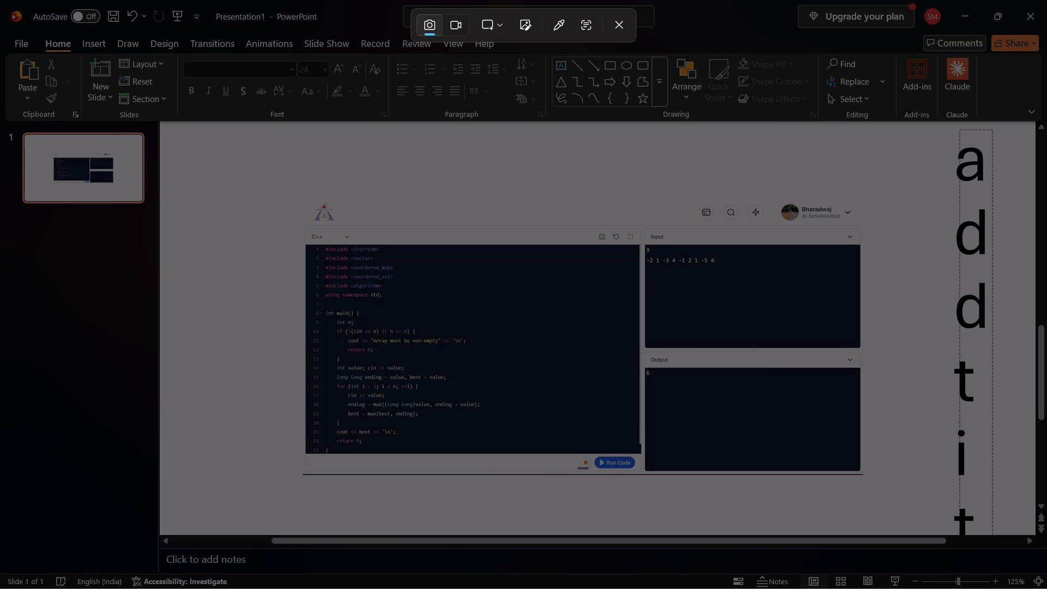
left_click_drag(305, 196, 870, 474)
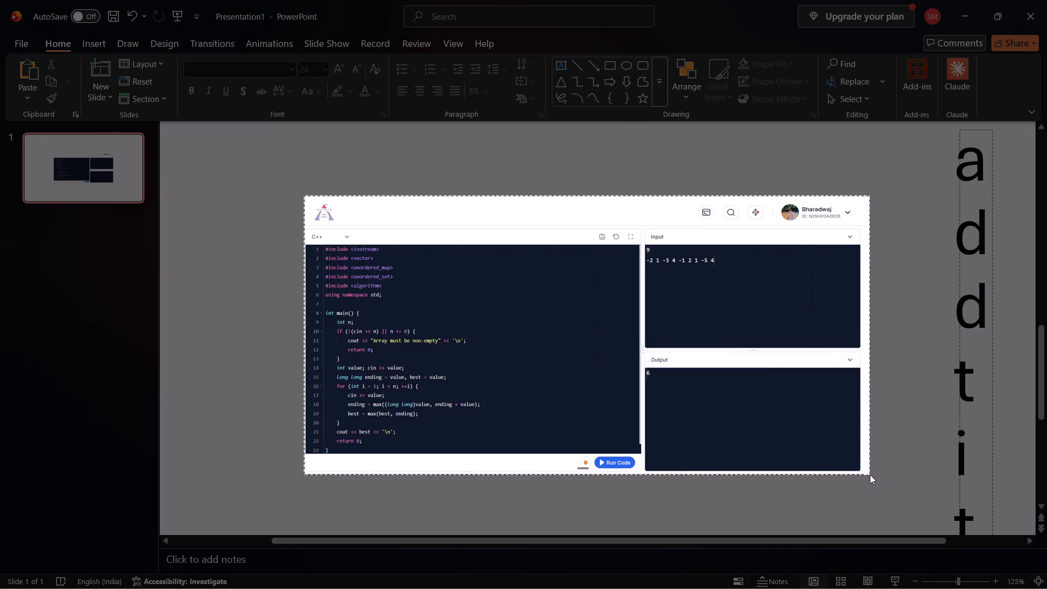
left_click_drag(870, 474, 862, 475)
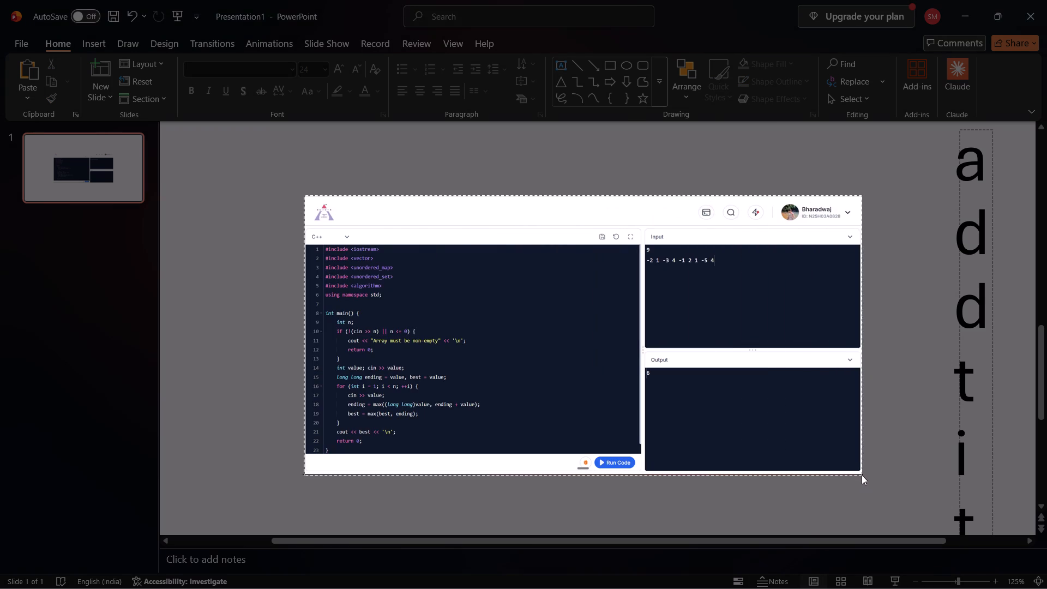
left_click_drag(862, 475, 861, 471)
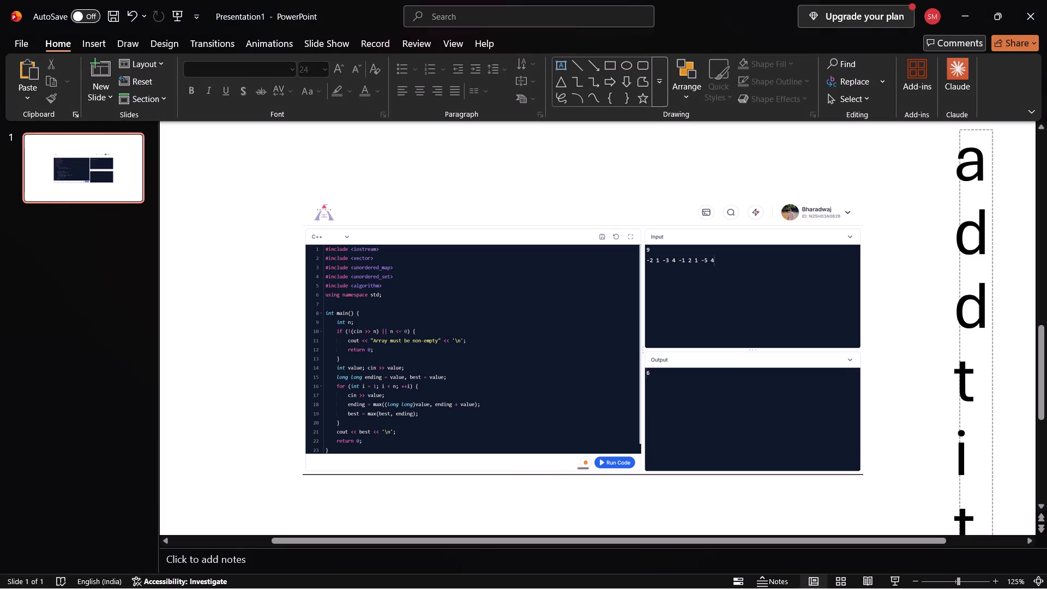
key("alt+Tab")
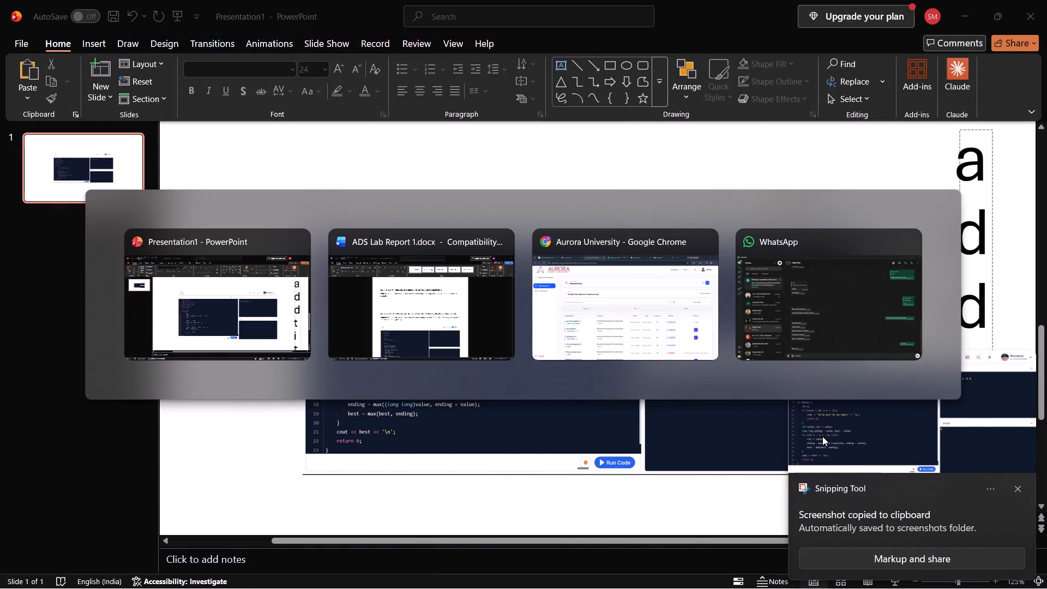
key("ctrl+v")
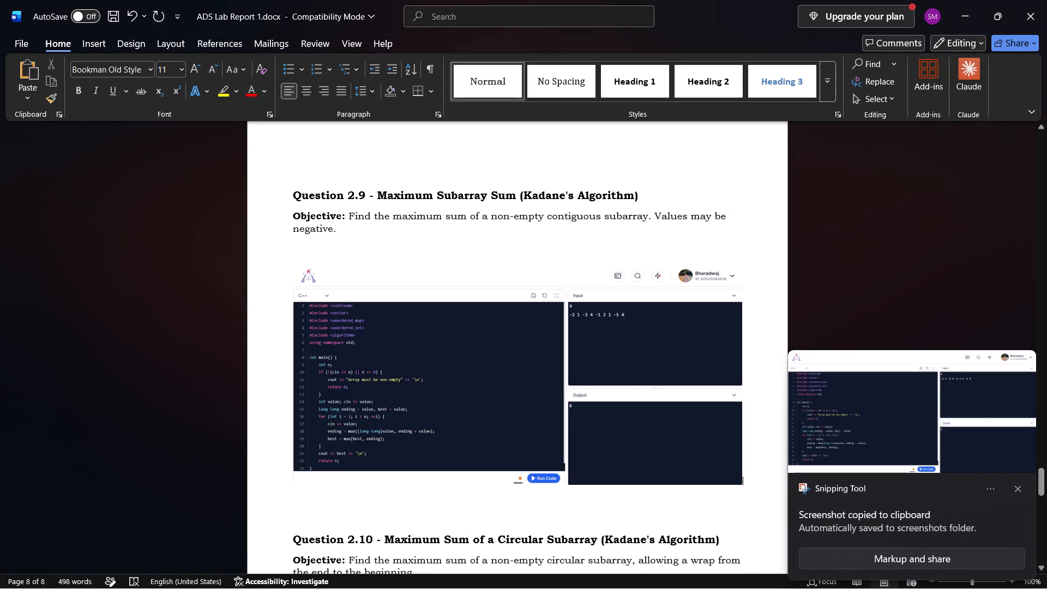
Replace the Question 2.9 screenshot on the PowerPoint slide with the code screenshot cut from under Question 2.10 in the Word report.
scroll(469, 270, "down", 20)
scroll(469, 270, "down", 5)
scroll(502, 352, "up", 1)
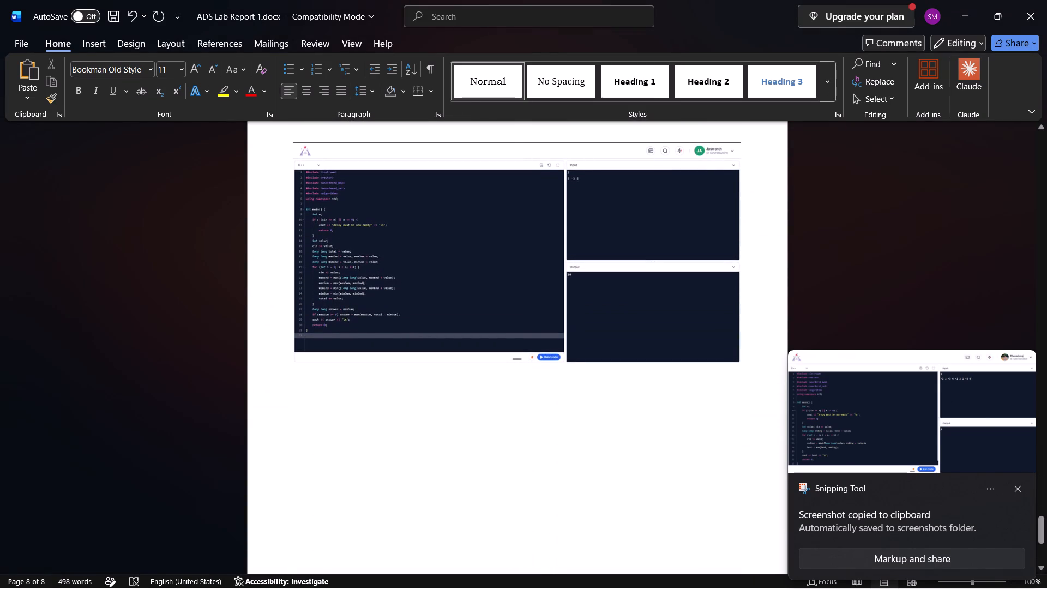
left_click(496, 334)
key("ctrl+x")
key("alt+Tab")
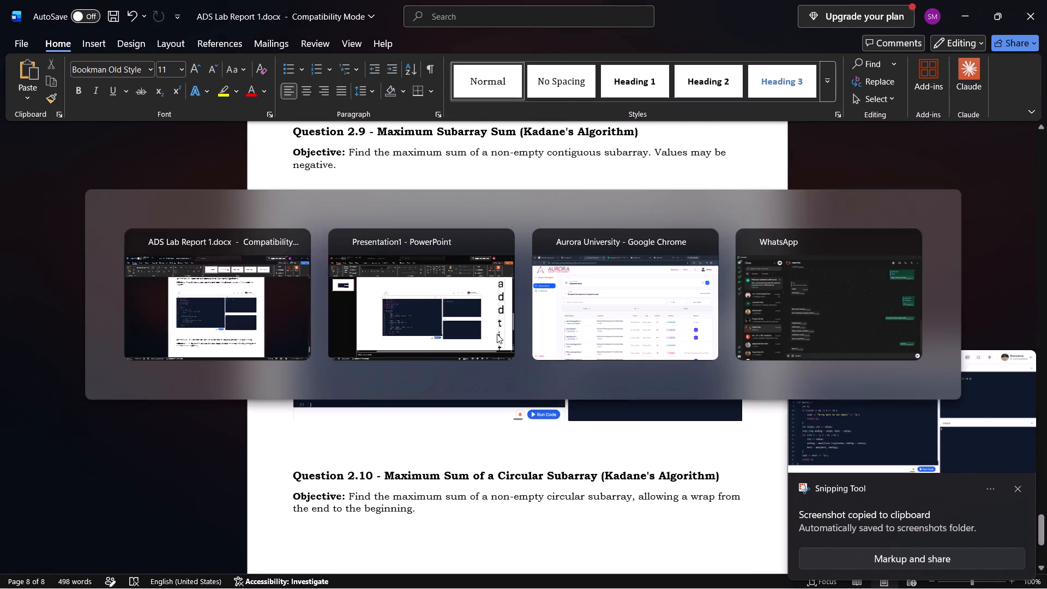
left_click(451, 330)
key("Delete")
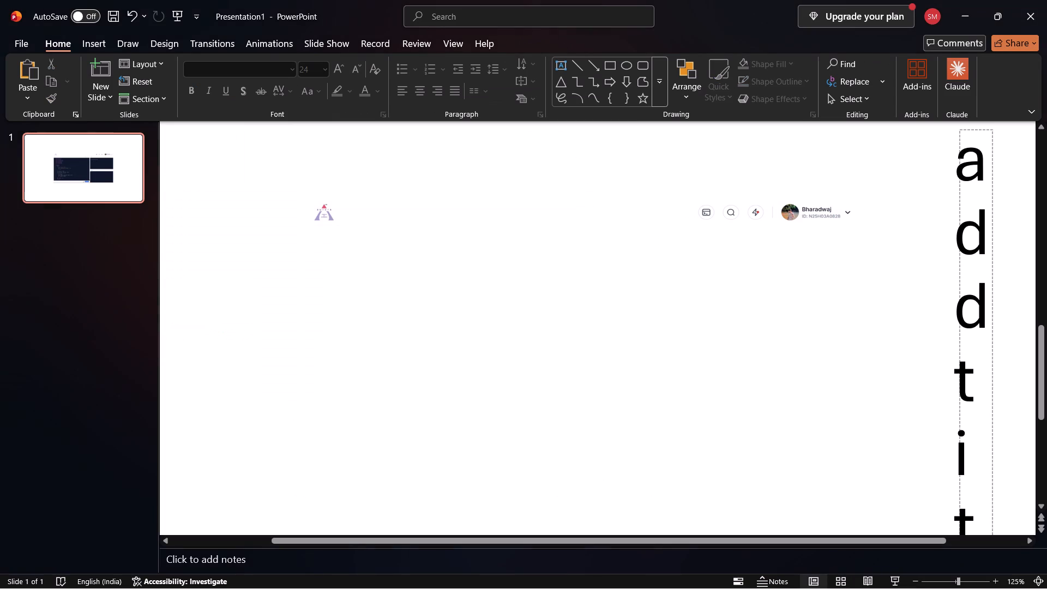
key("ctrl+v")
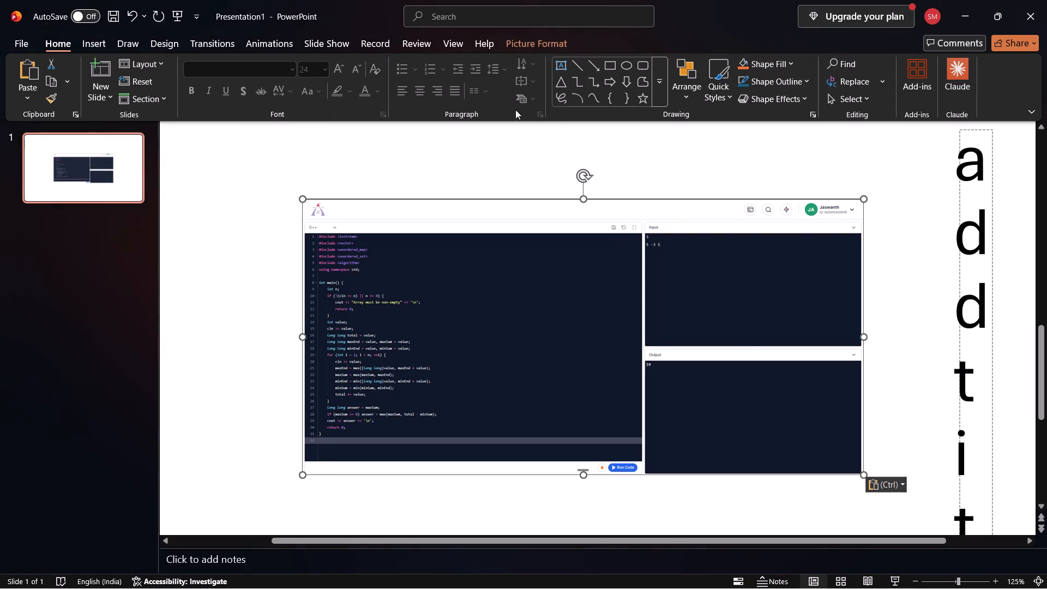
Send the Question 2.10 screenshot to the back, behind the replacement header strip.
left_click(679, 91)
left_click(718, 152)
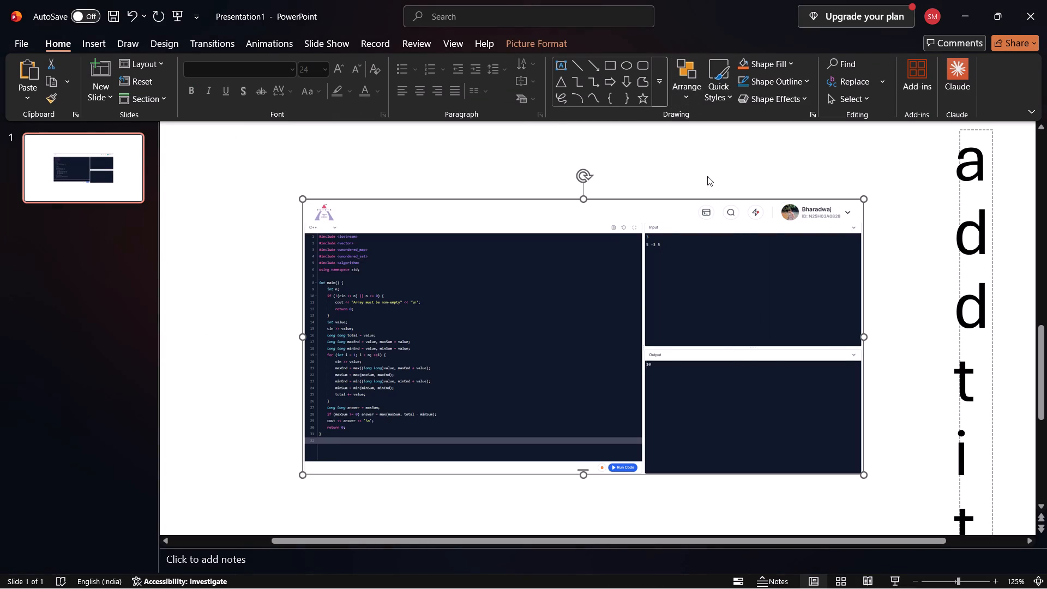
Snip the Question 2.10 screenshot with its replacement header from the slide and paste it under Question 2.10 in the Word report.
left_click(704, 179)
key("Print")
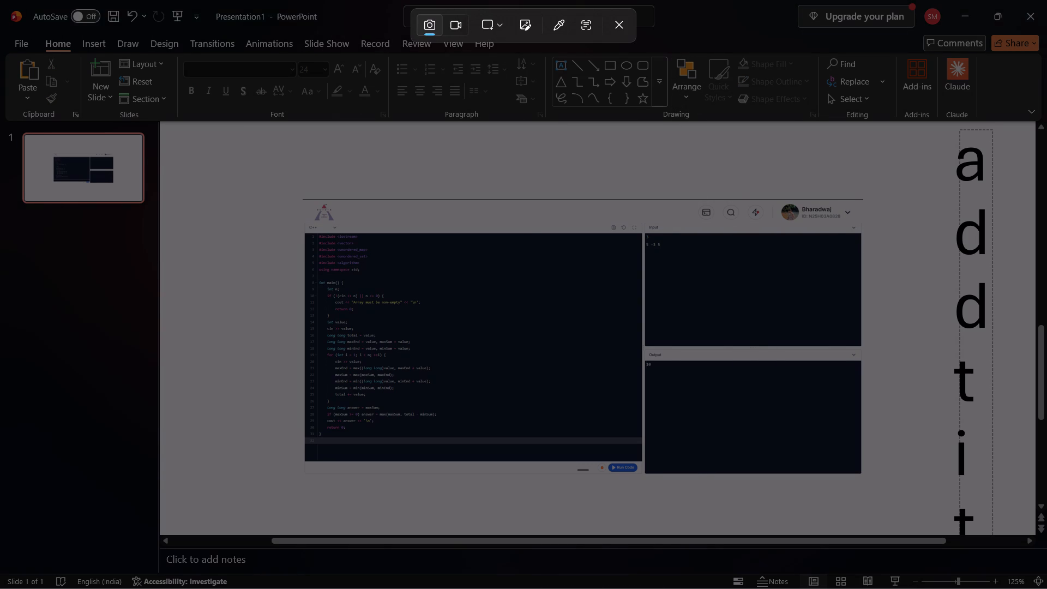
left_click_drag(304, 198, 474, 296)
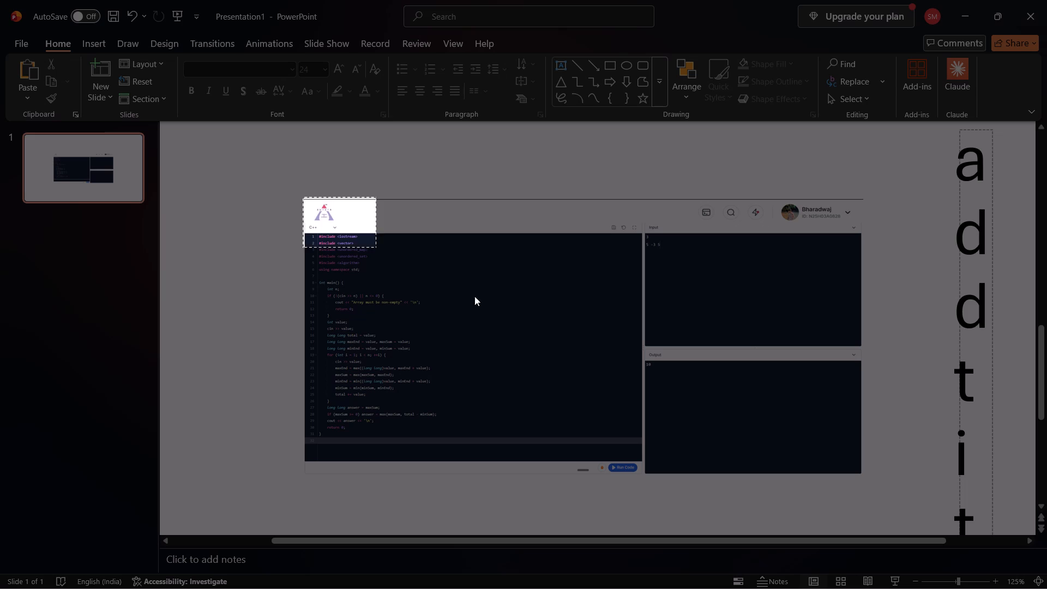
left_click_drag(474, 296, 863, 473)
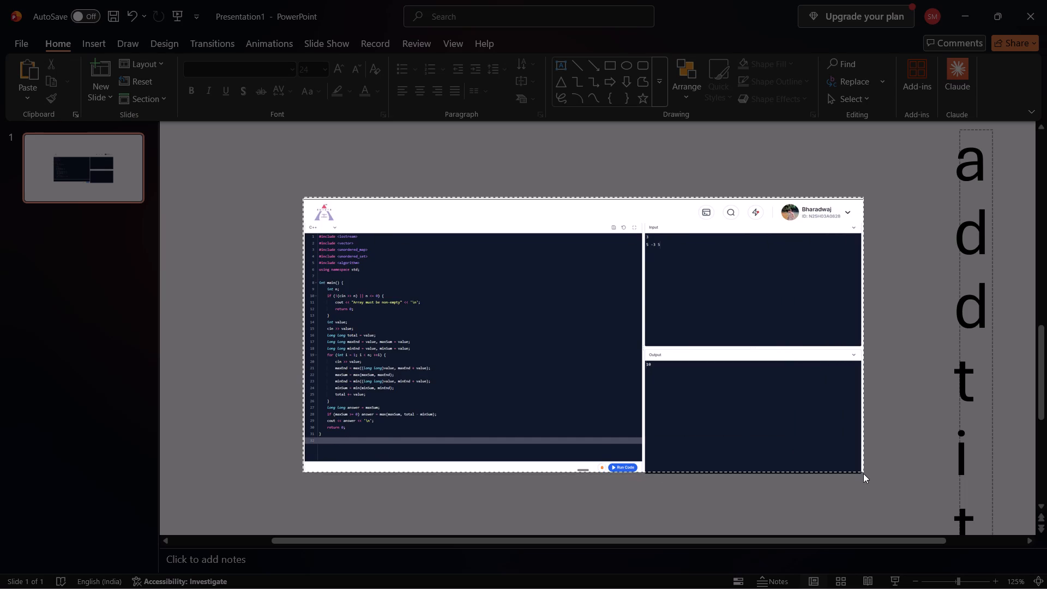
left_click_drag(863, 473, 861, 472)
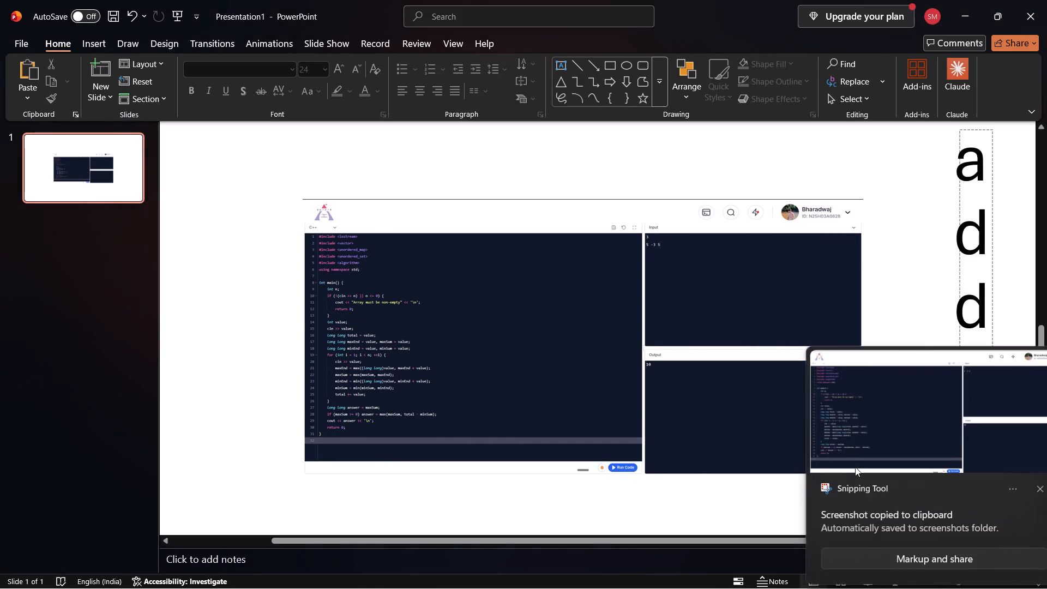
key("alt+Tab")
scroll(599, 449, "down", 8)
key("ctrl+v")
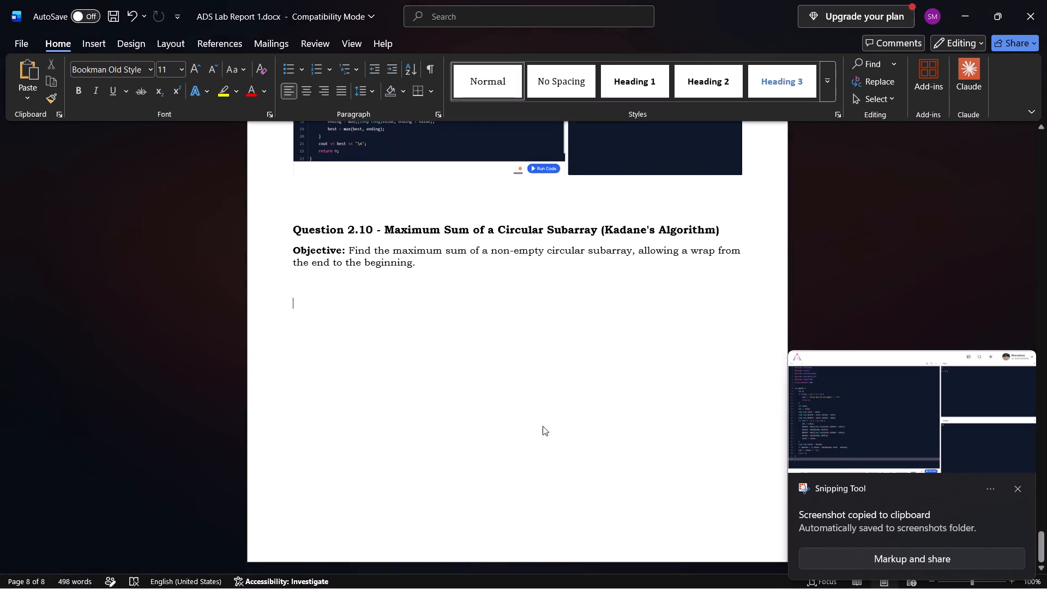
Review the report's pages from Question 2.10 back to the cover, checking the layout and the replaced header on each code screenshot.
scroll(543, 426, "up", 20)
scroll(543, 426, "up", 9)
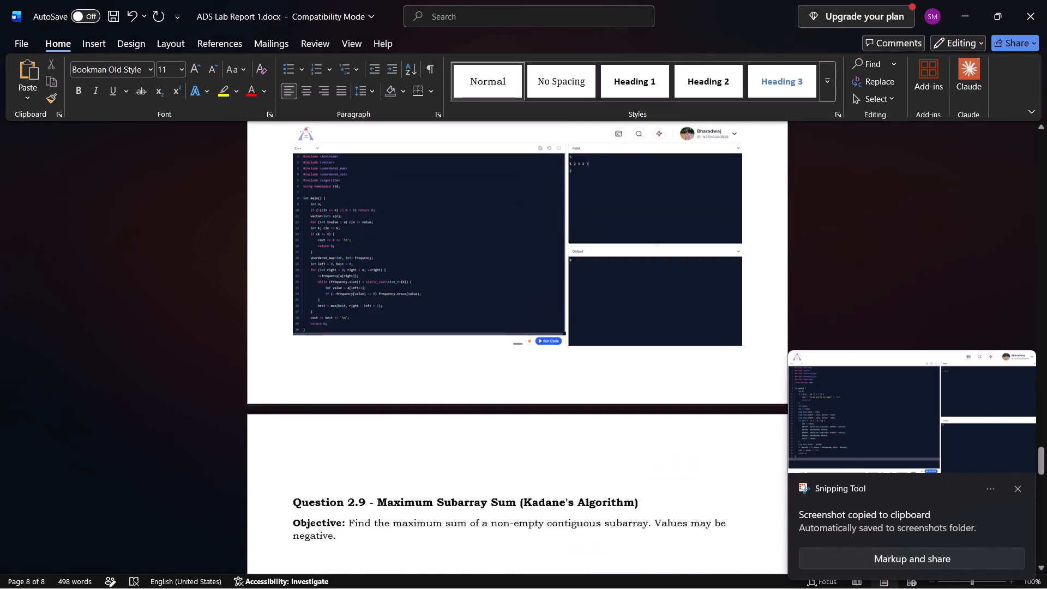
scroll(532, 447, "down", 20)
scroll(532, 447, "down", 8)
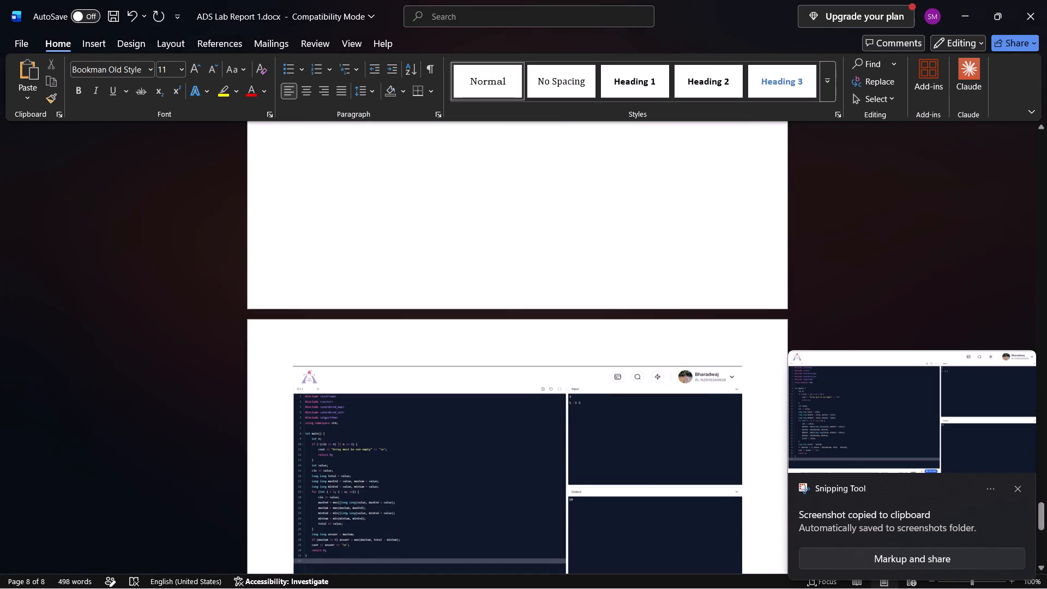
scroll(537, 401, "down", 4)
scroll(538, 398, "right", 1)
scroll(538, 398, "up", 1, "ctrl")
scroll(538, 398, "right", 1, "ctrl")
scroll(538, 398, "up", 3, "ctrl")
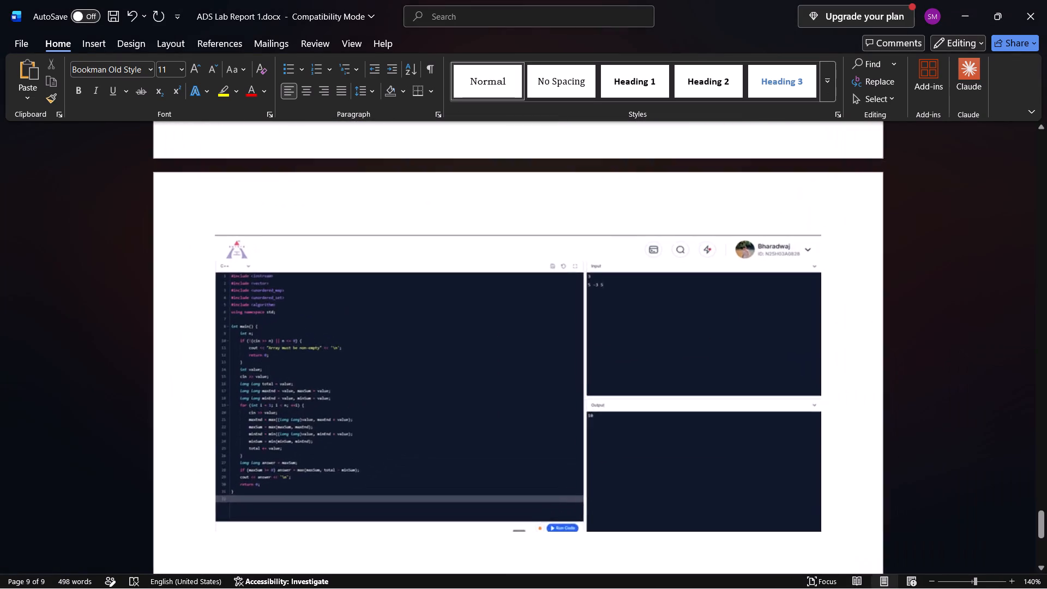
scroll(538, 397, "up", 2, "ctrl")
scroll(542, 394, "down", 9, "ctrl")
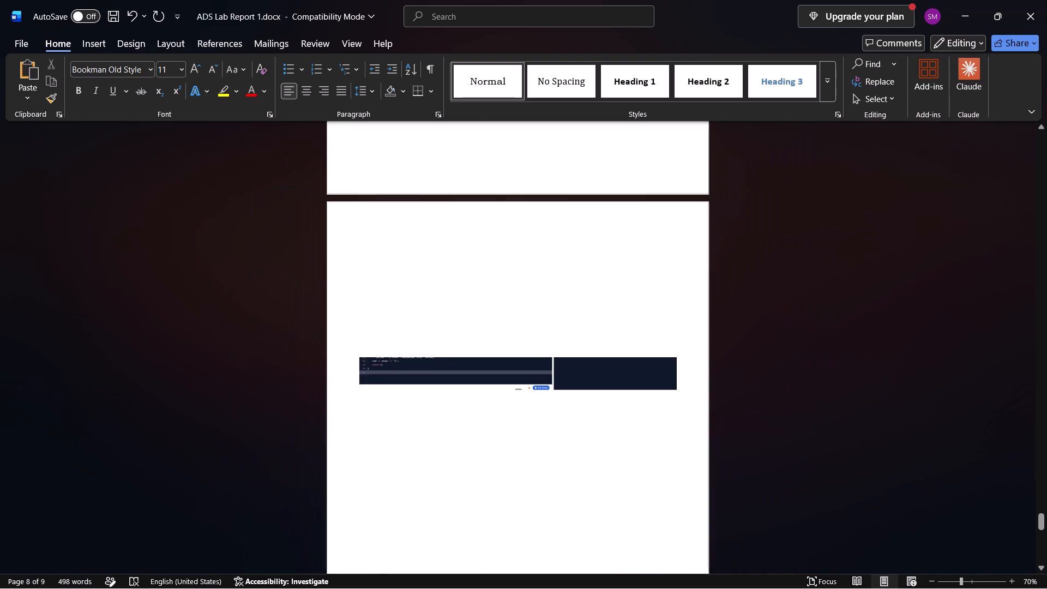
scroll(529, 397, "up", 16)
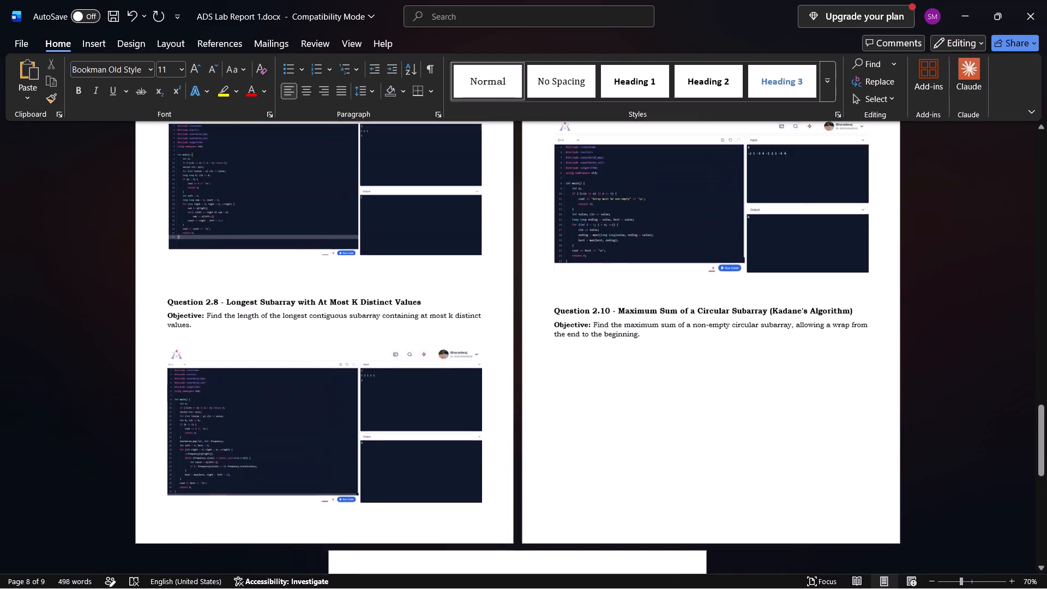
scroll(543, 366, "up", 8)
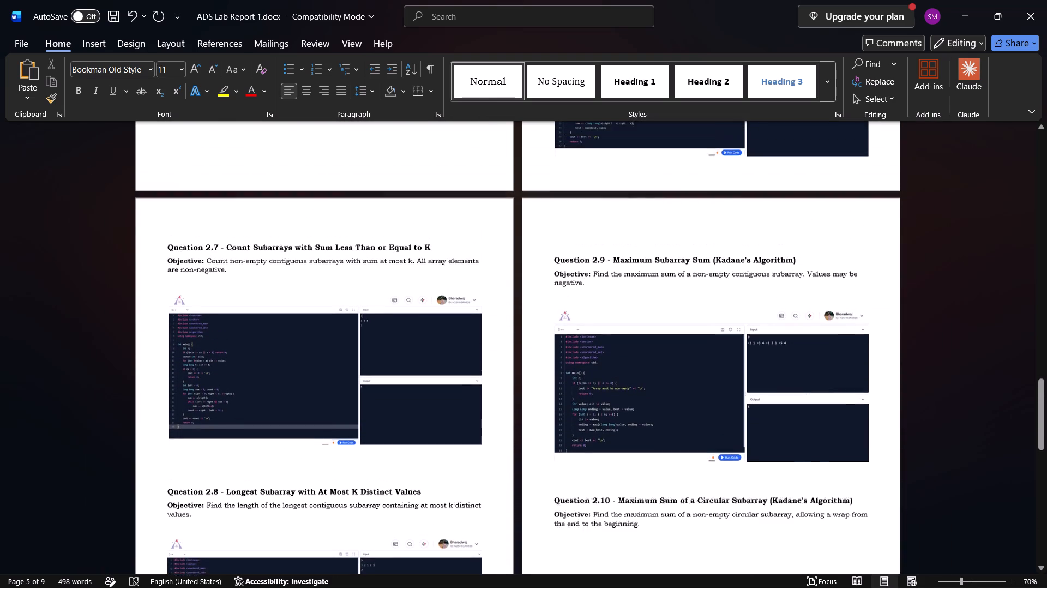
scroll(555, 357, "up", 13)
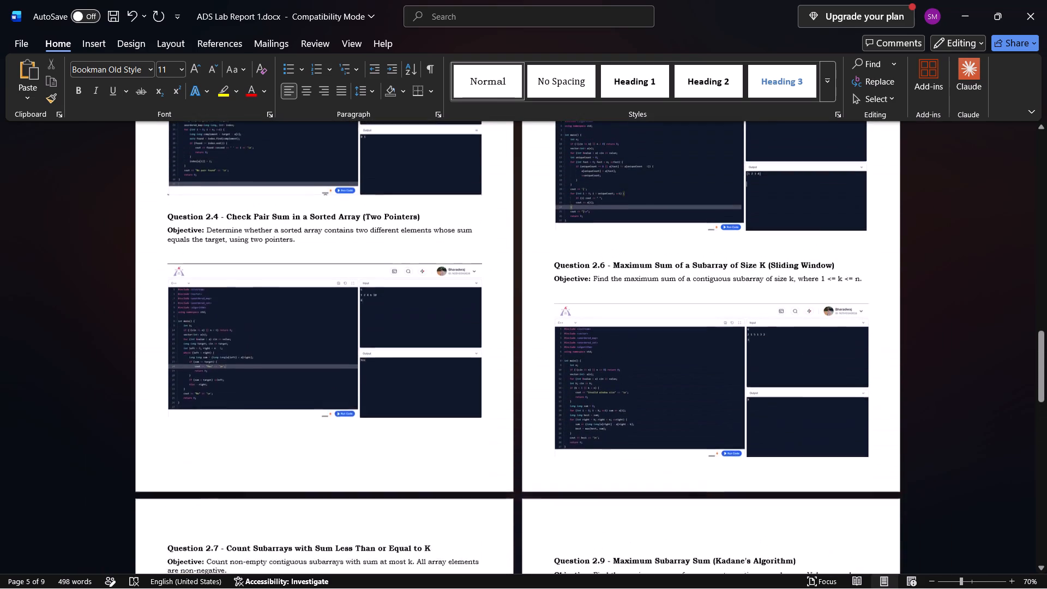
scroll(558, 354, "up", 9)
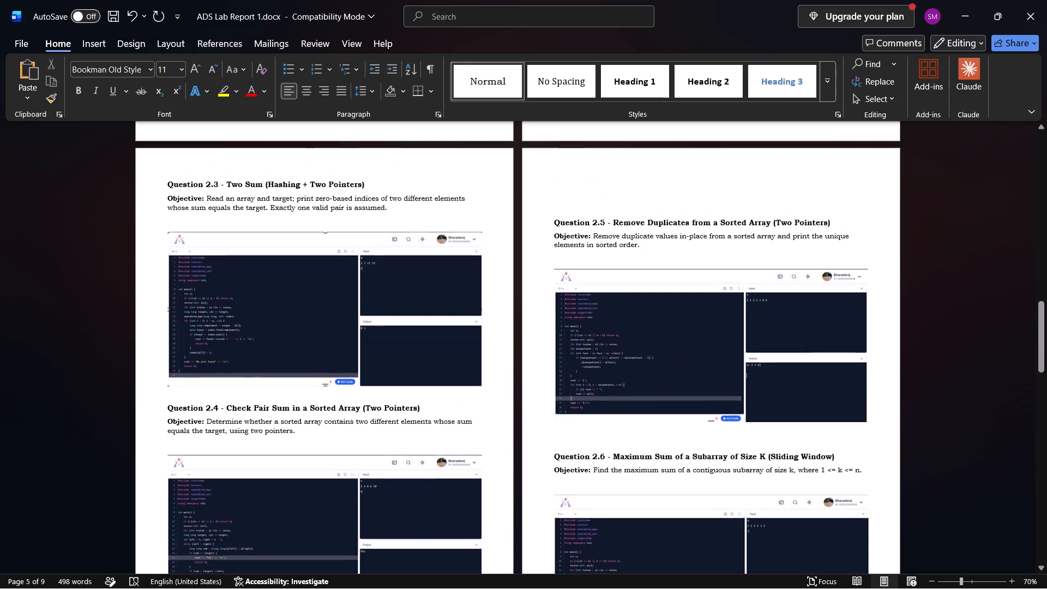
scroll(565, 347, "up", 12)
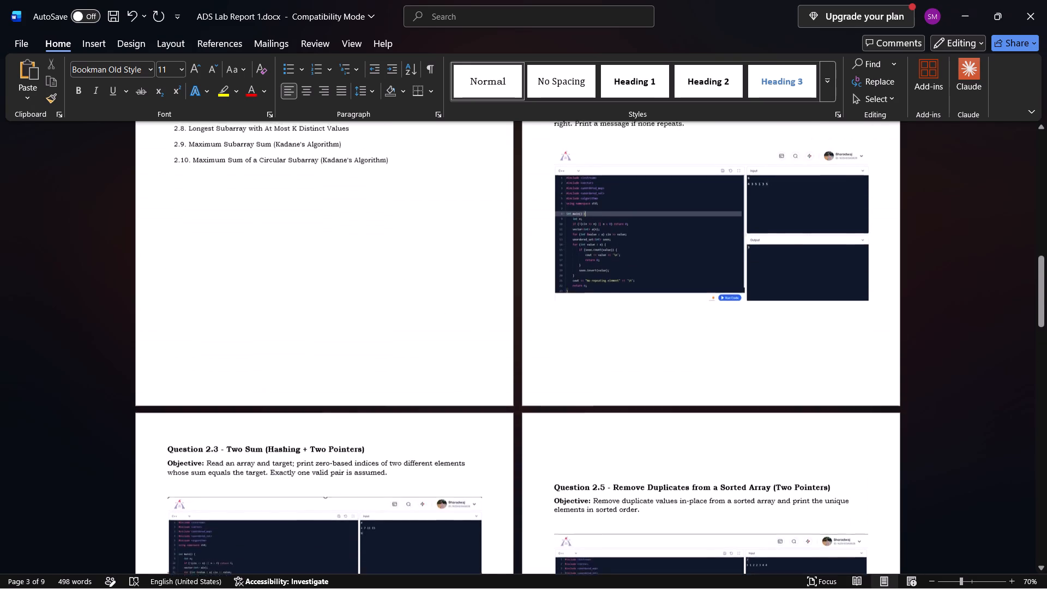
scroll(566, 349, "up", 13)
scroll(572, 342, "up", 16)
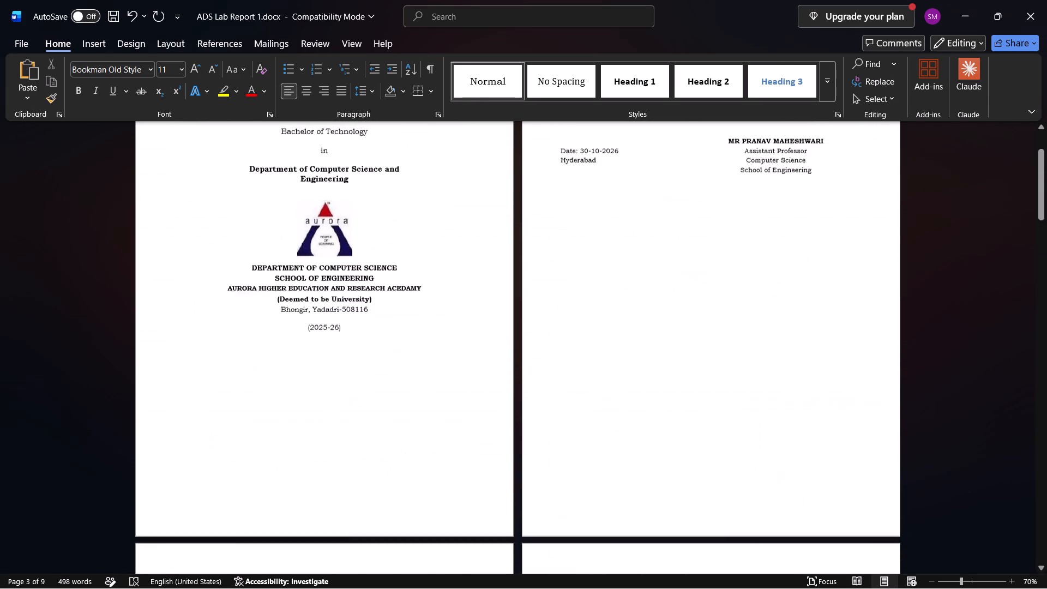
scroll(573, 345, "up", 7)
scroll(577, 342, "down", 8)
scroll(535, 296, "down", 20)
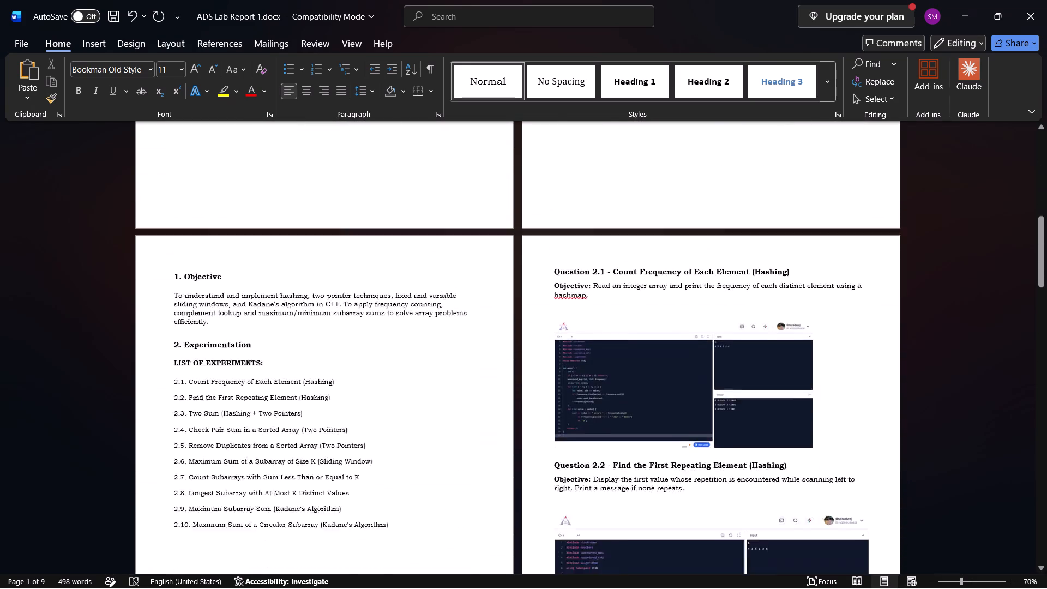
scroll(458, 300, "down", 19)
Export the Word report as ADS Lab Report 1.pdf to Documents > New folder and close the opened PDF.
left_click(14, 38)
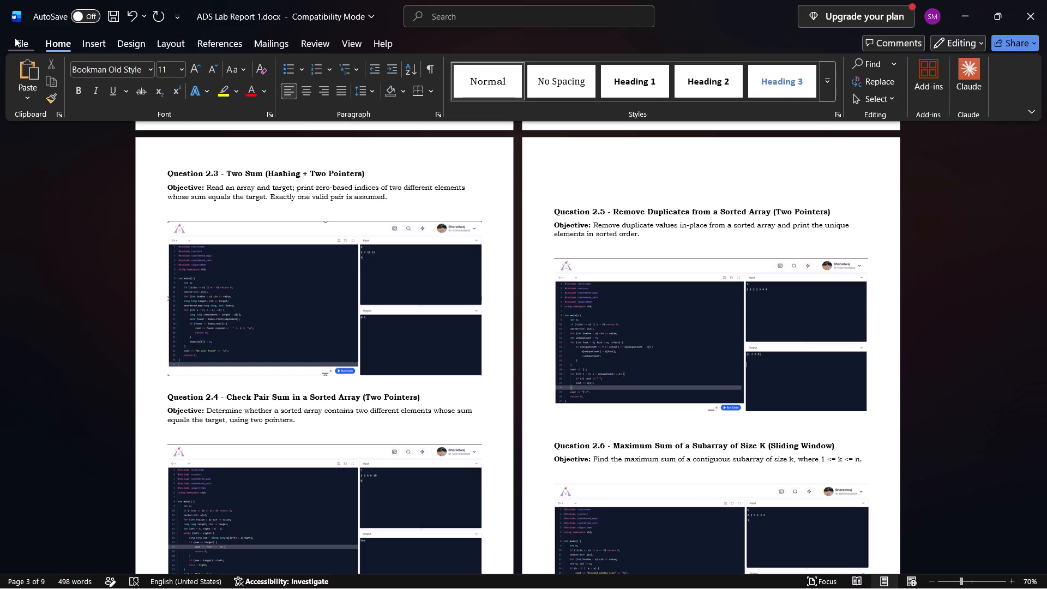
left_click(50, 307)
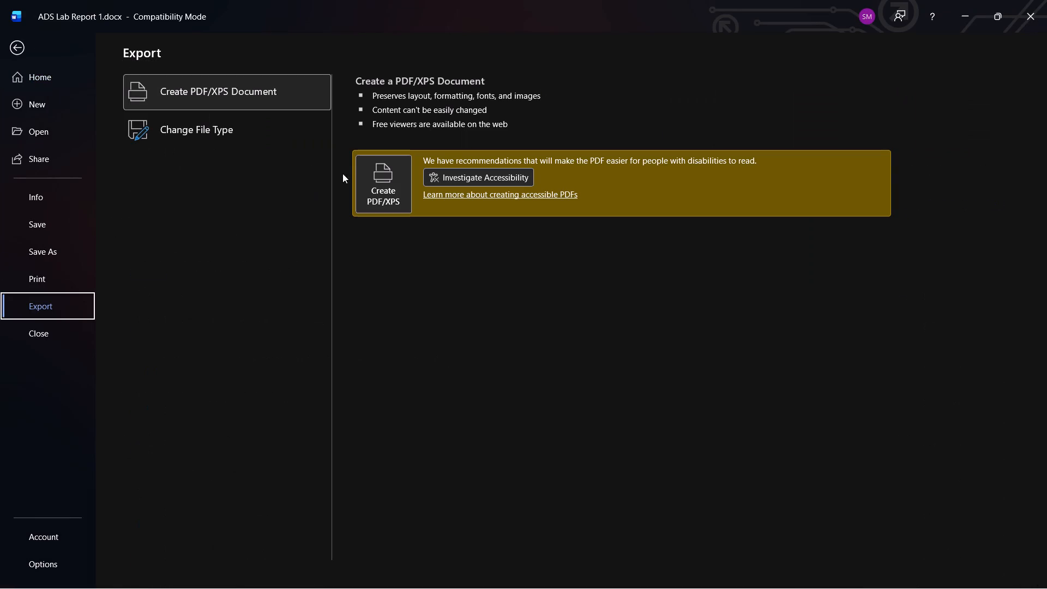
left_click(366, 179)
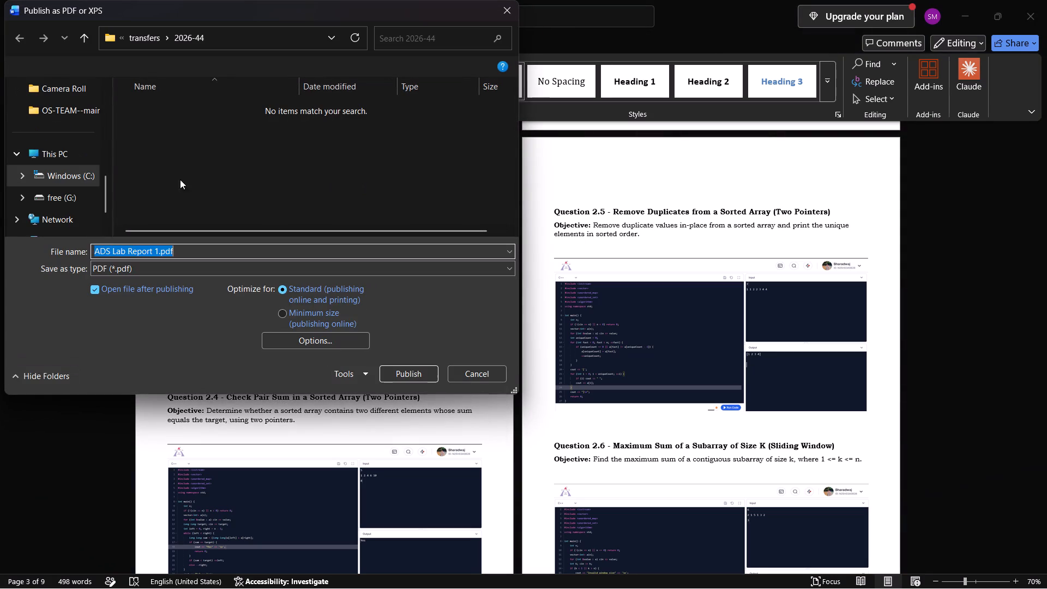
scroll(47, 207, "down", 2)
scroll(51, 203, "up", 5)
scroll(72, 185, "down", 2)
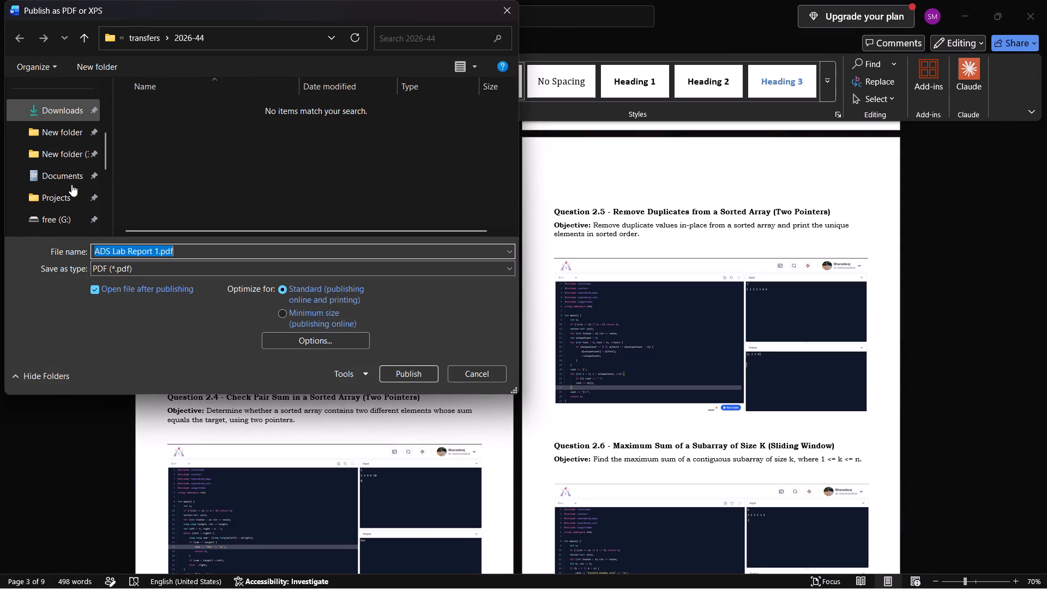
left_click(79, 136)
left_click(81, 137)
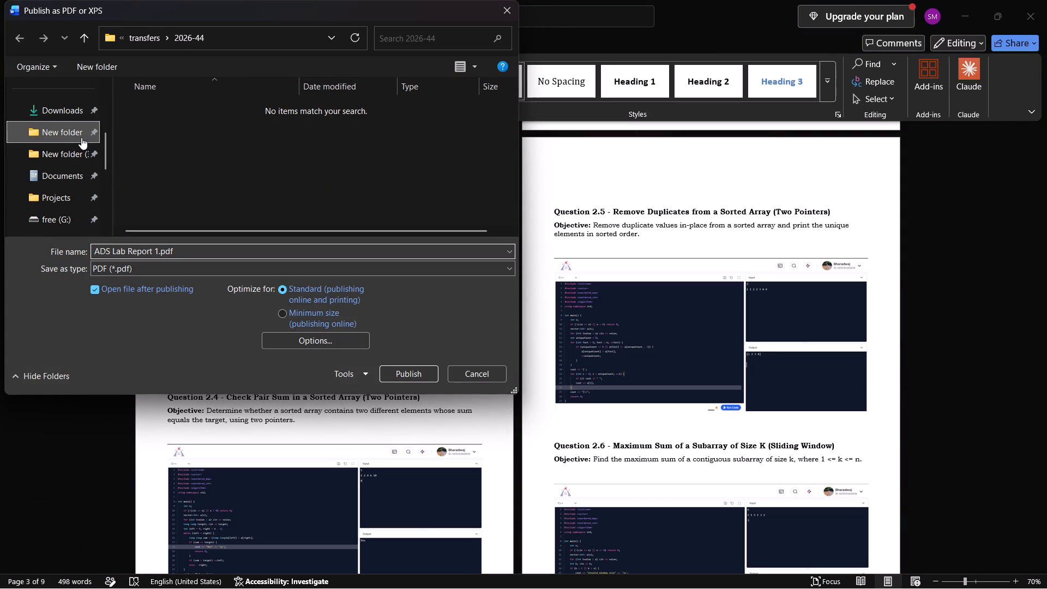
left_click(75, 135)
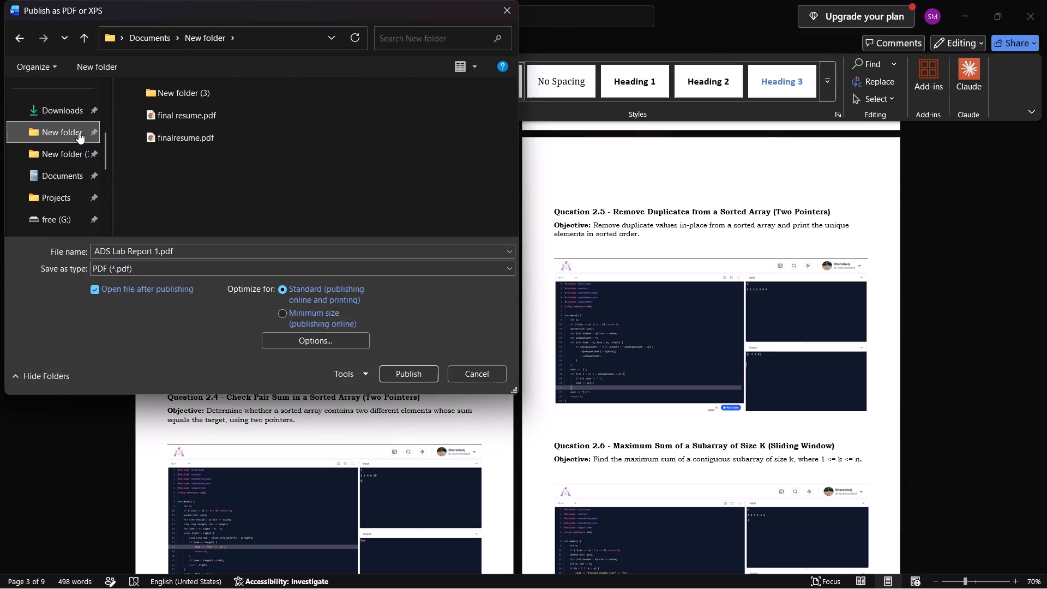
left_click(204, 31)
left_click(203, 32)
left_click(401, 372)
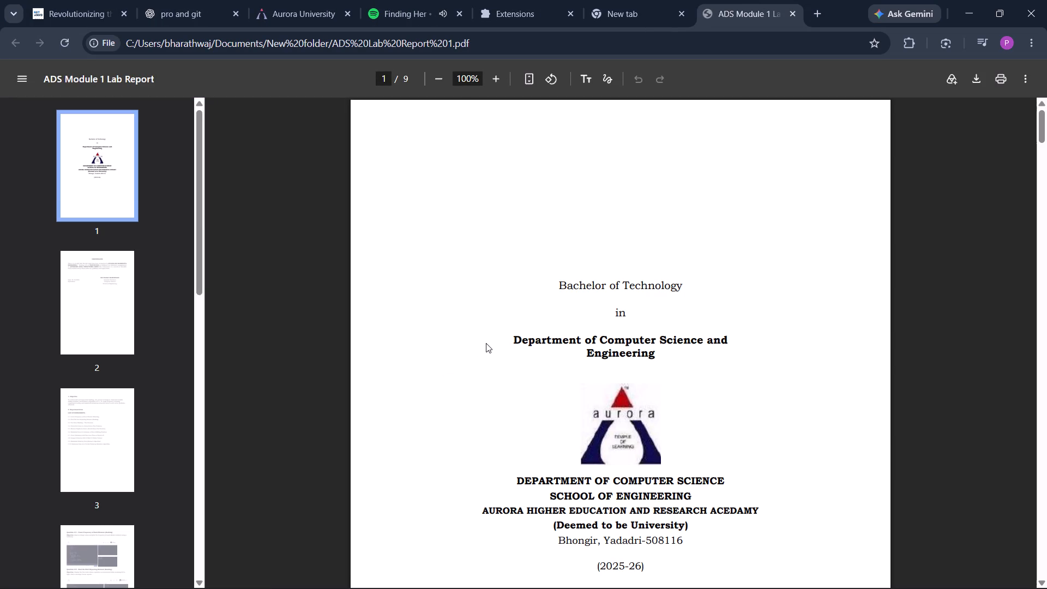
key("ctrl+w")
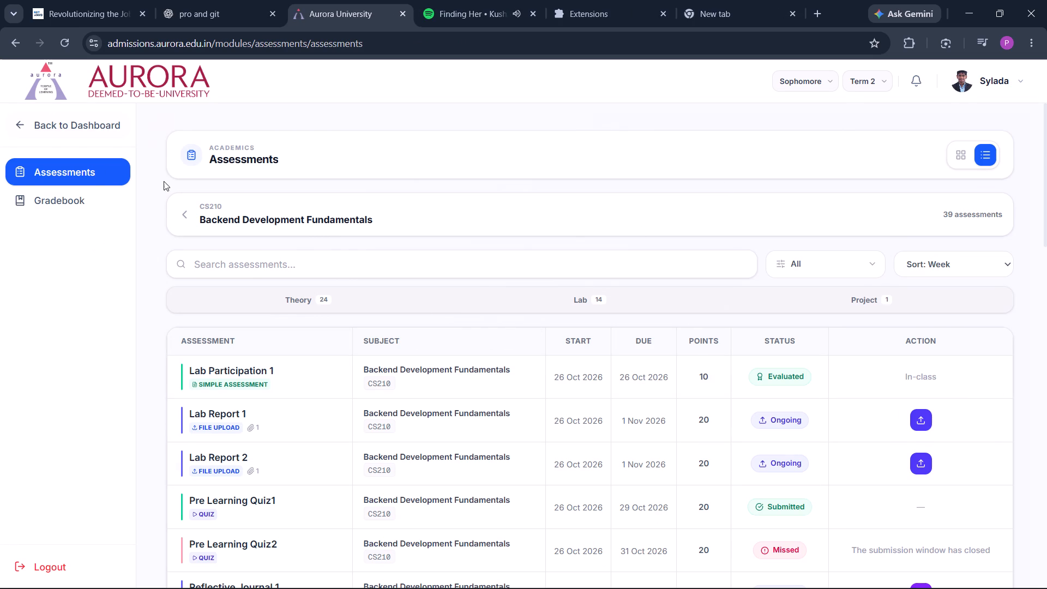
Upload ADS Lab Report 1.pdf from Documents > New folder to Lab Report 1 of the Advanced Data Structures assessments.
left_click(178, 213)
left_click(342, 292)
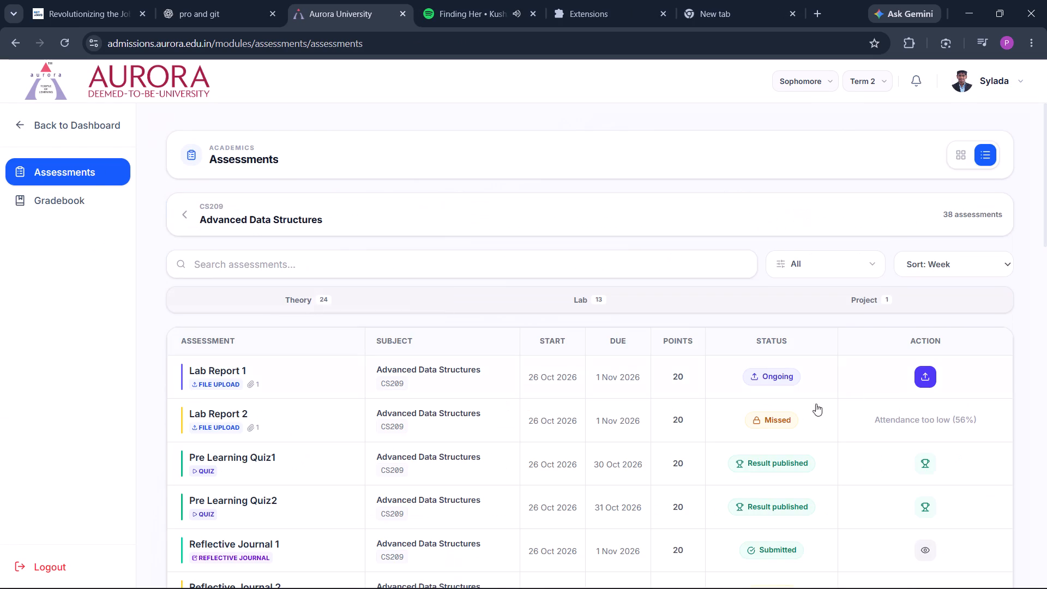
left_click_drag(920, 379, 916, 401)
left_click(926, 384)
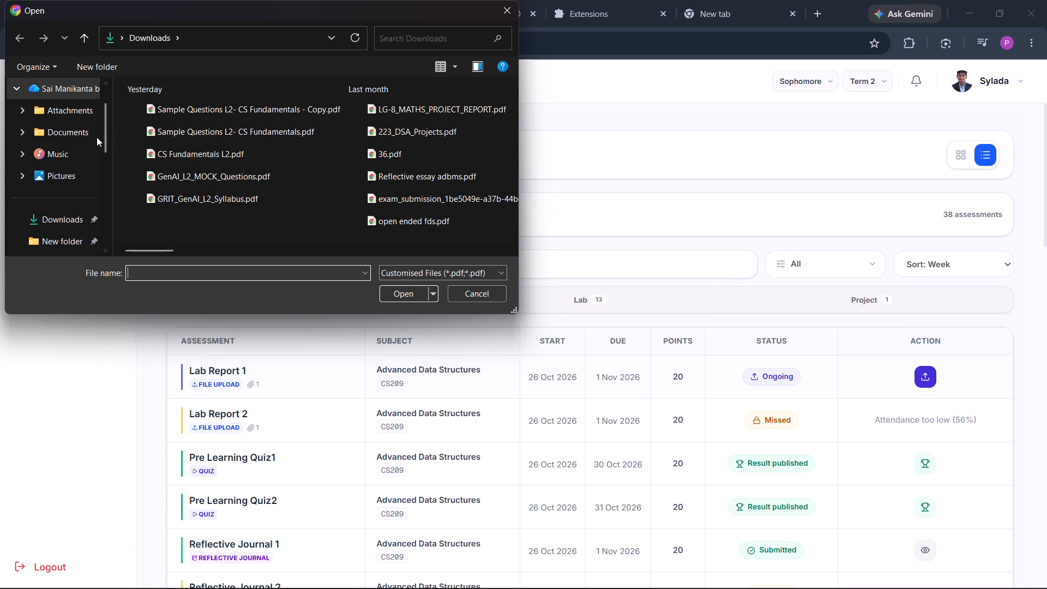
left_click(71, 241)
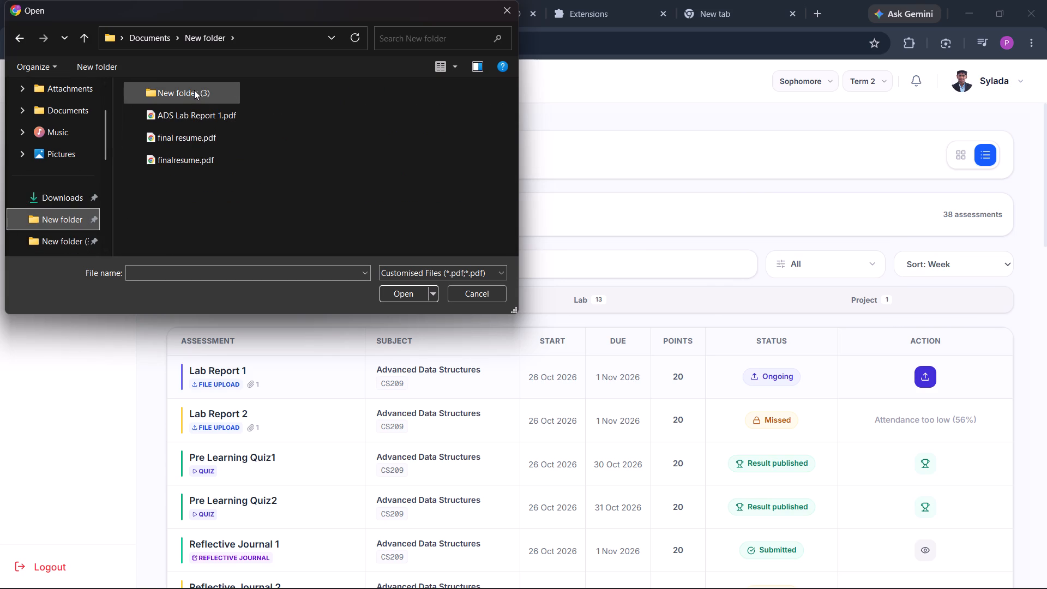
left_click(214, 123)
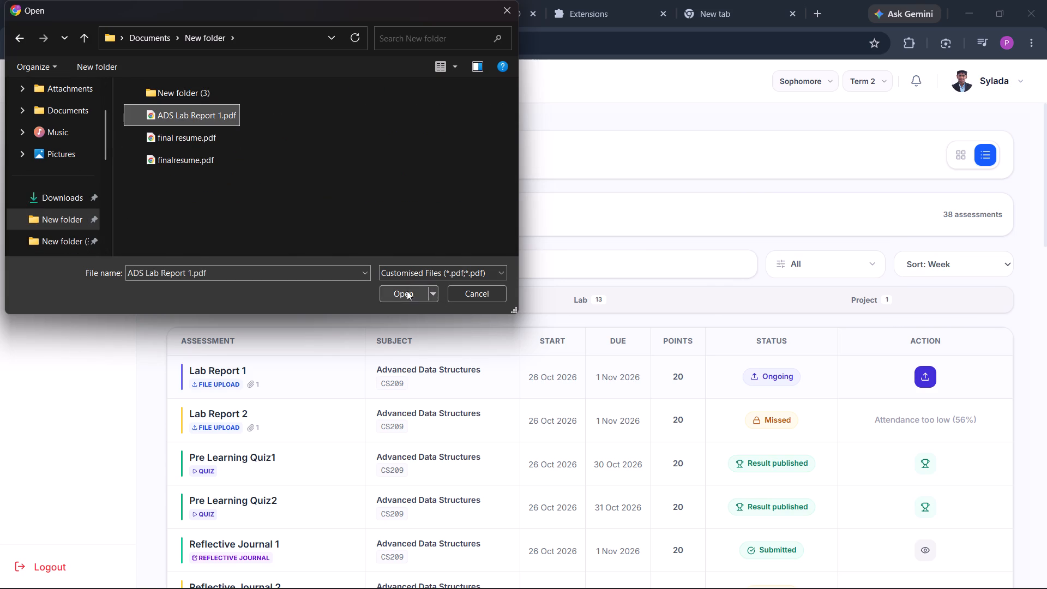
left_click(407, 291)
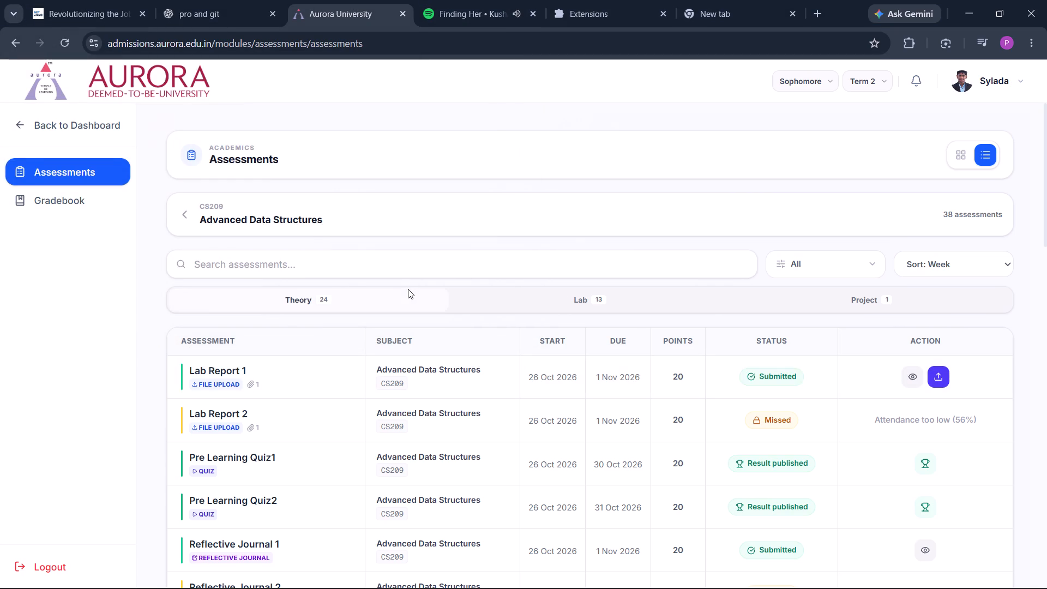
Switch to PowerPoint and save the presentation as lab in the OneDrive Documents folder.
key("alt+Tab")
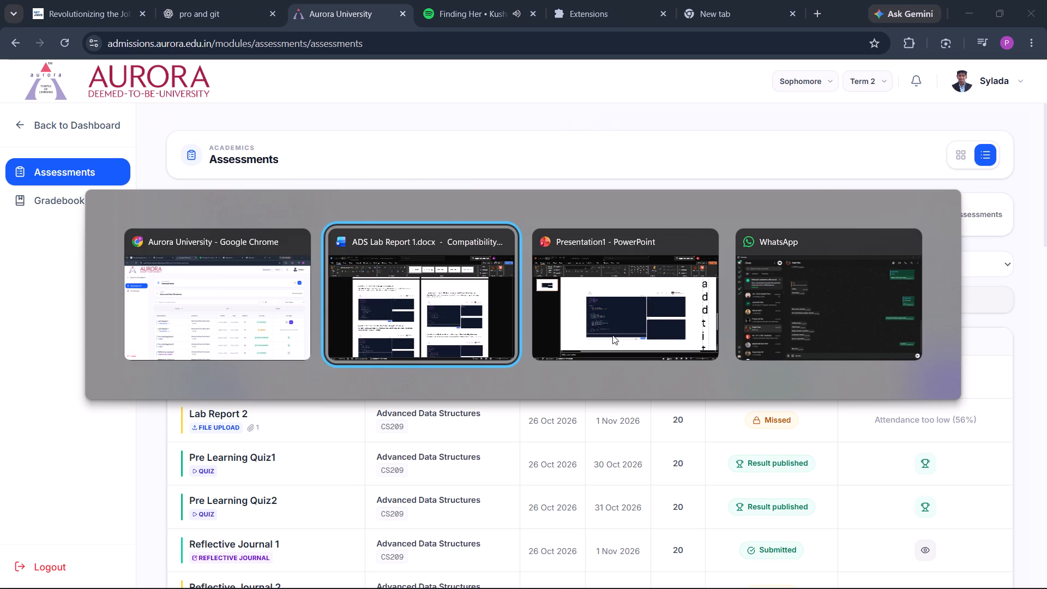
key("alt+Tab")
key("alt+Tab")
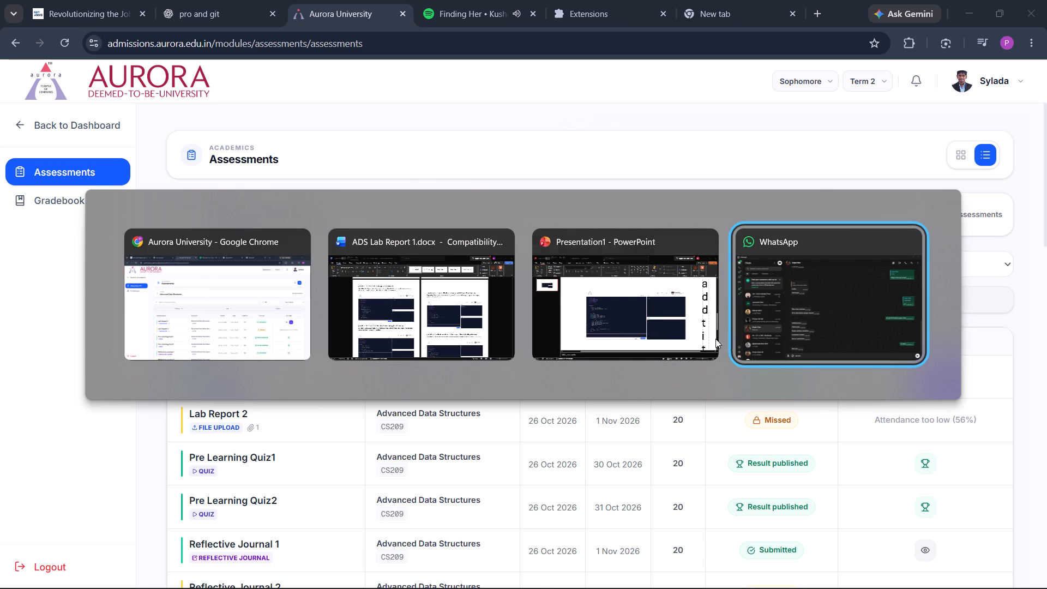
key("alt+Tab")
key("alt+Tab")
key("alt+Tab")
left_click(117, 4)
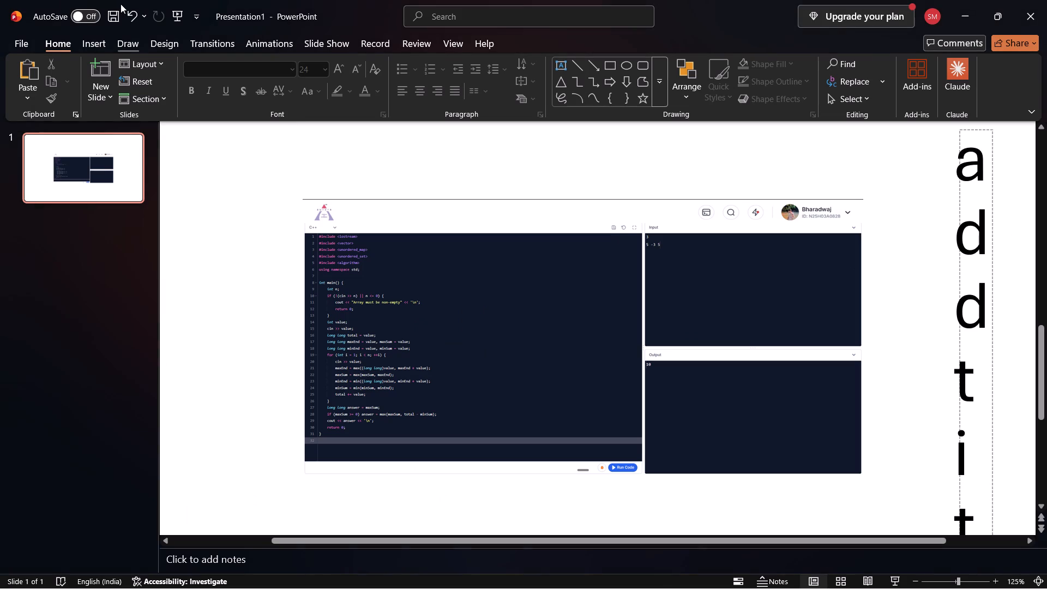
left_click(116, 20)
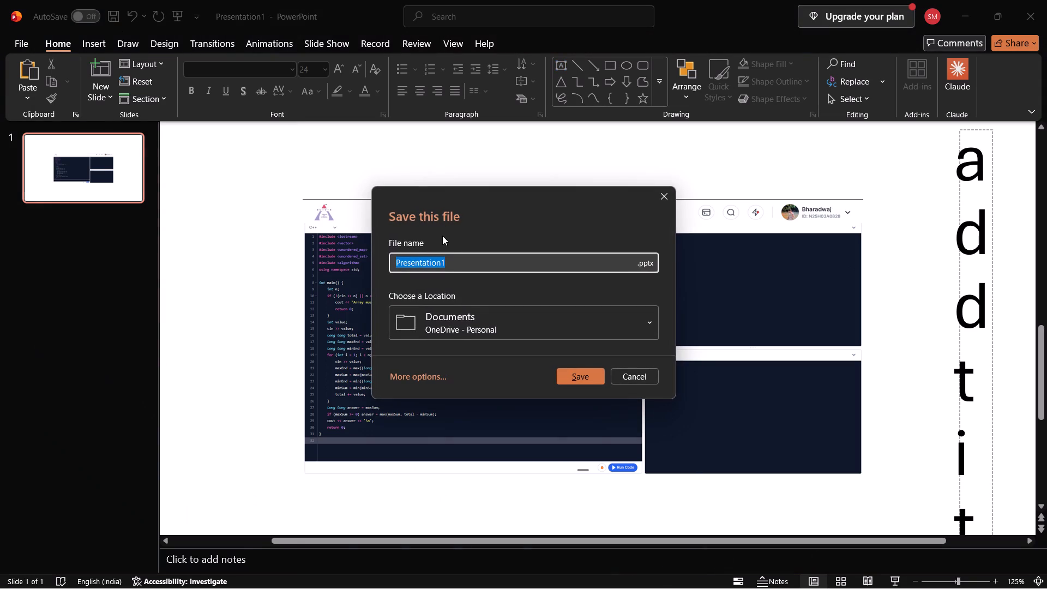
key("BackSpace")
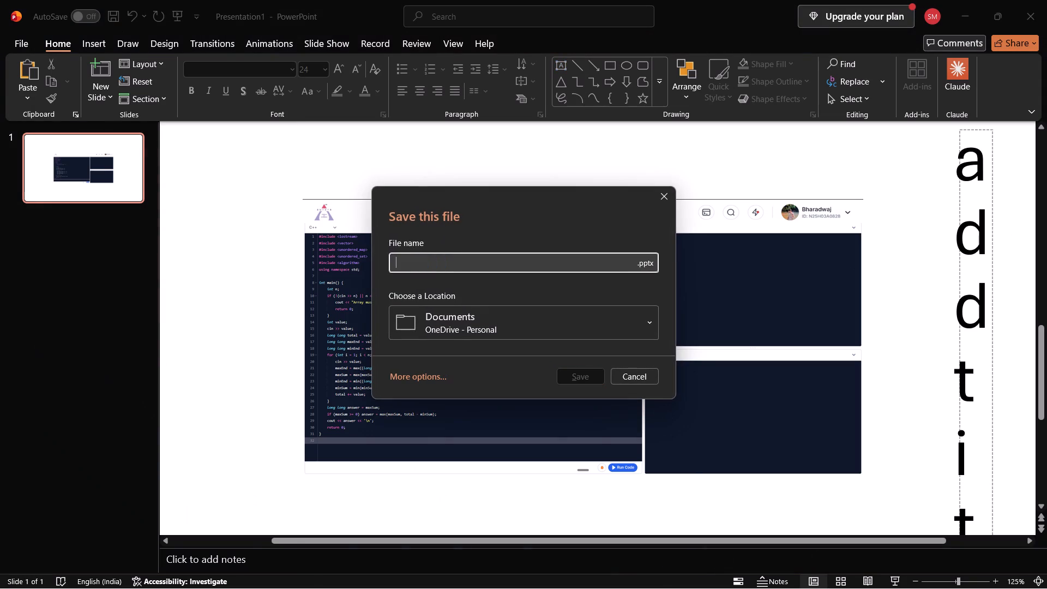
key("l")
key("a")
key("b")
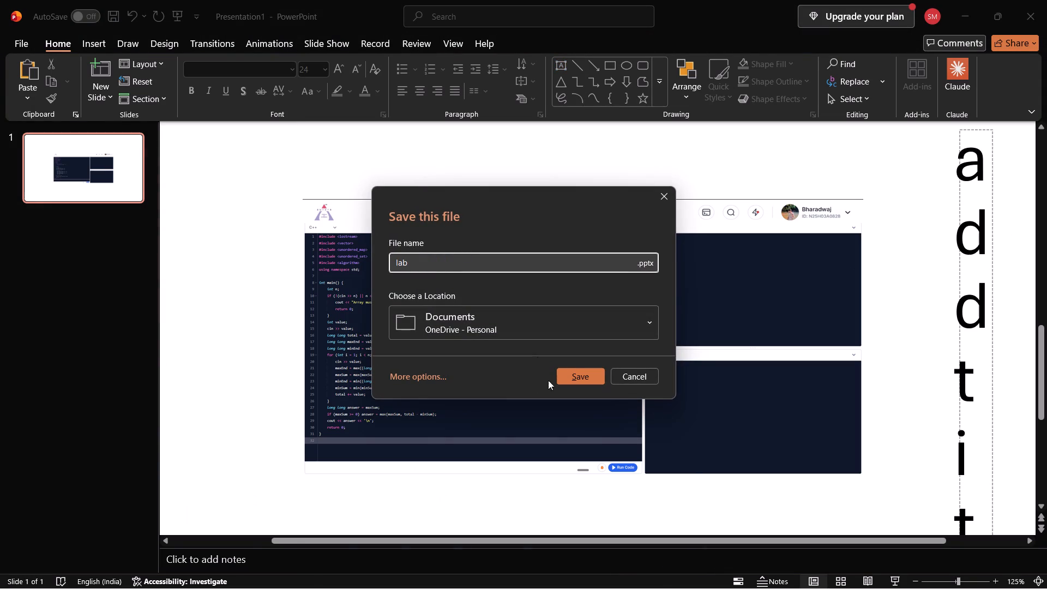
left_click(585, 375)
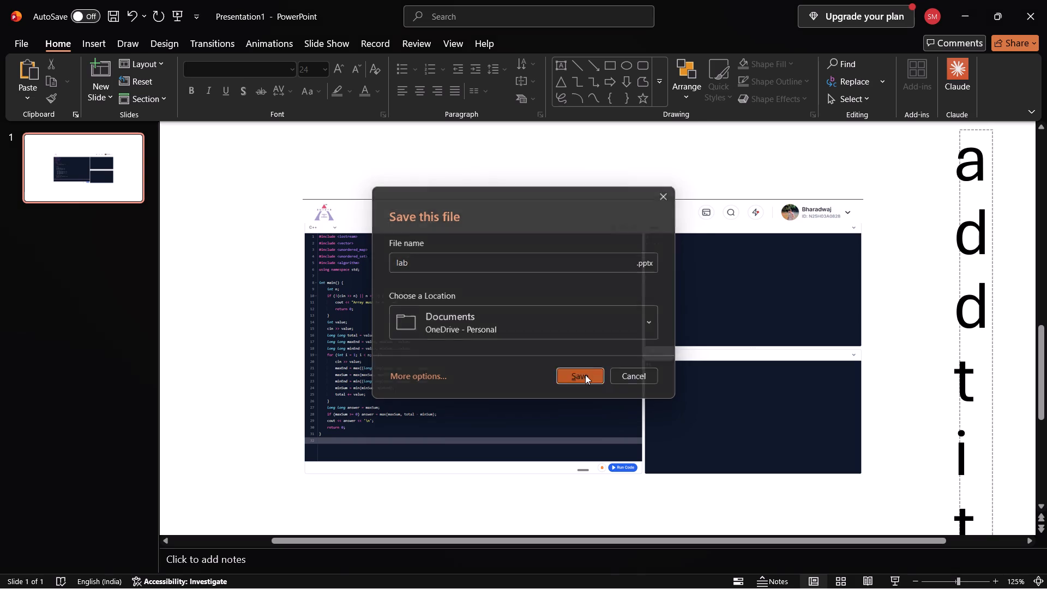
Delete the Question 2.10 code screenshot from behind the header strip on the slide.
left_click(586, 375)
key("Delete")
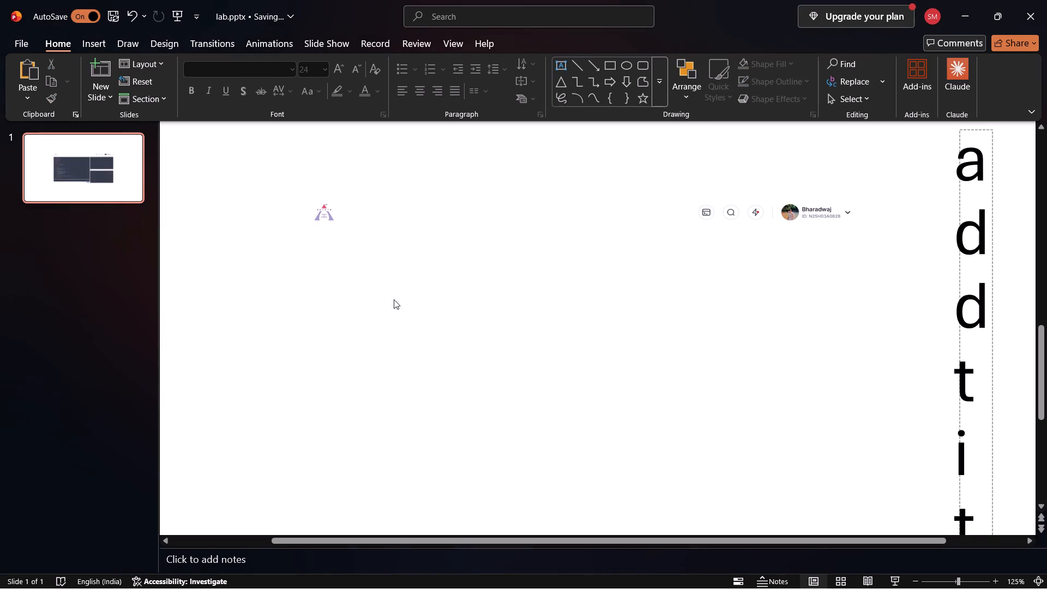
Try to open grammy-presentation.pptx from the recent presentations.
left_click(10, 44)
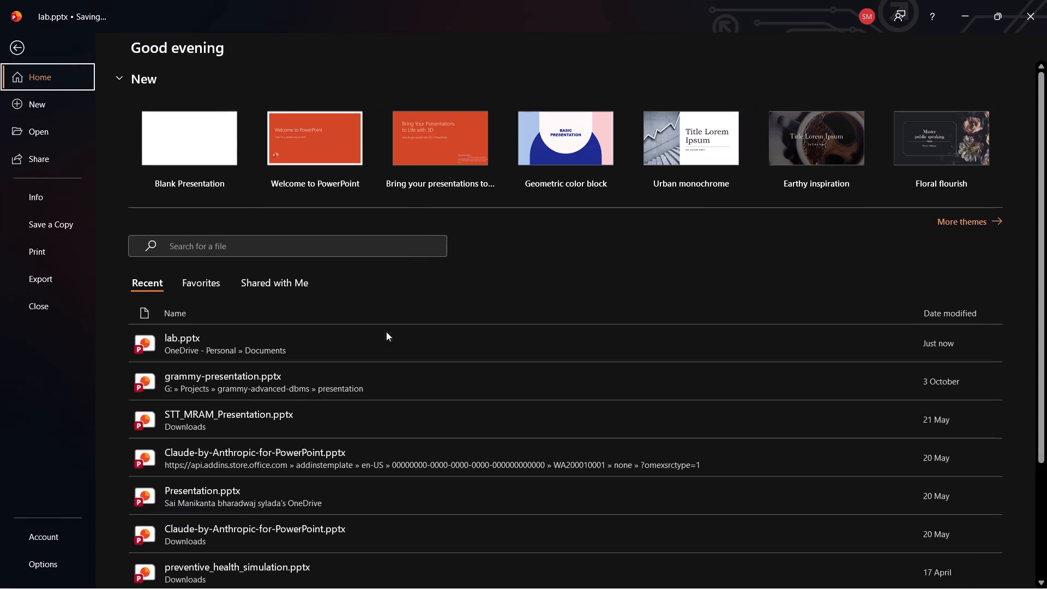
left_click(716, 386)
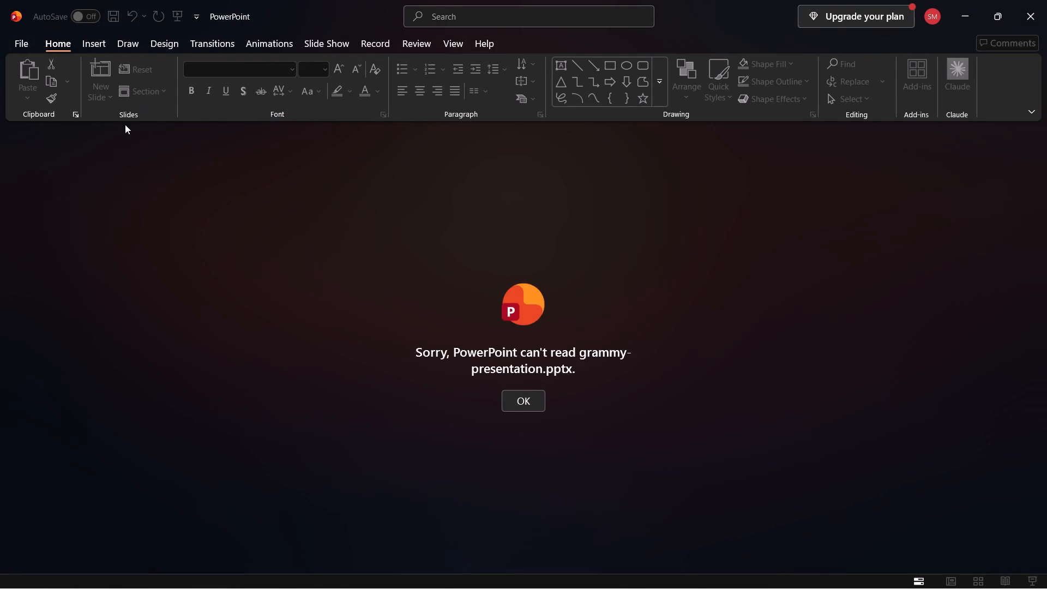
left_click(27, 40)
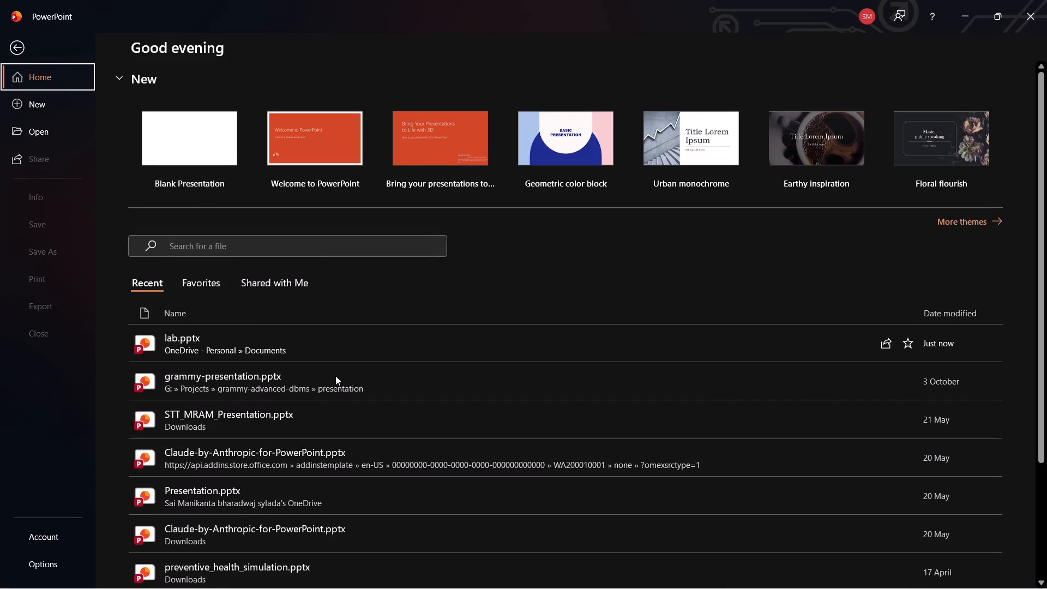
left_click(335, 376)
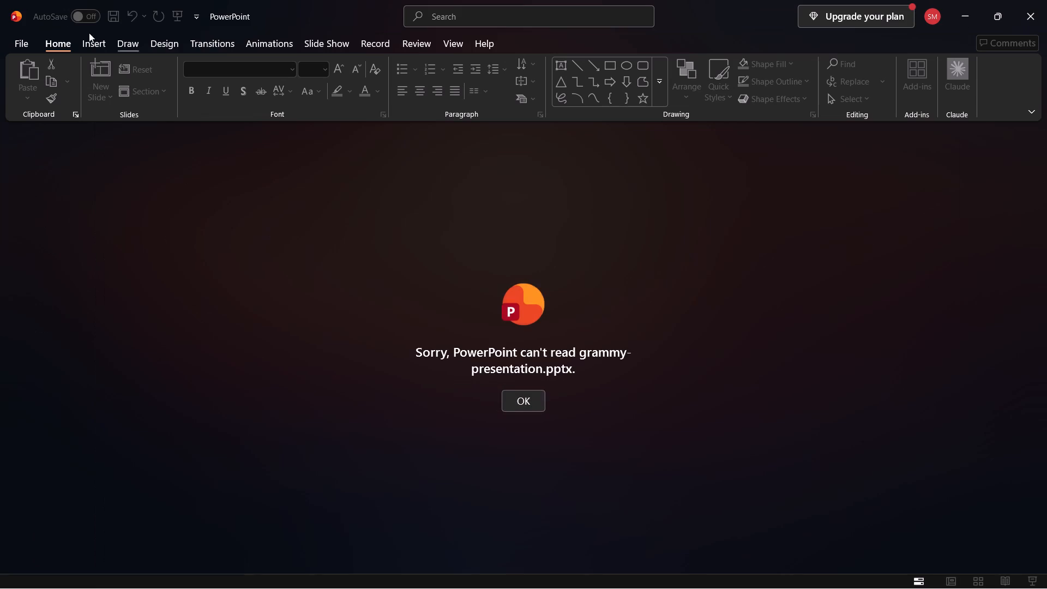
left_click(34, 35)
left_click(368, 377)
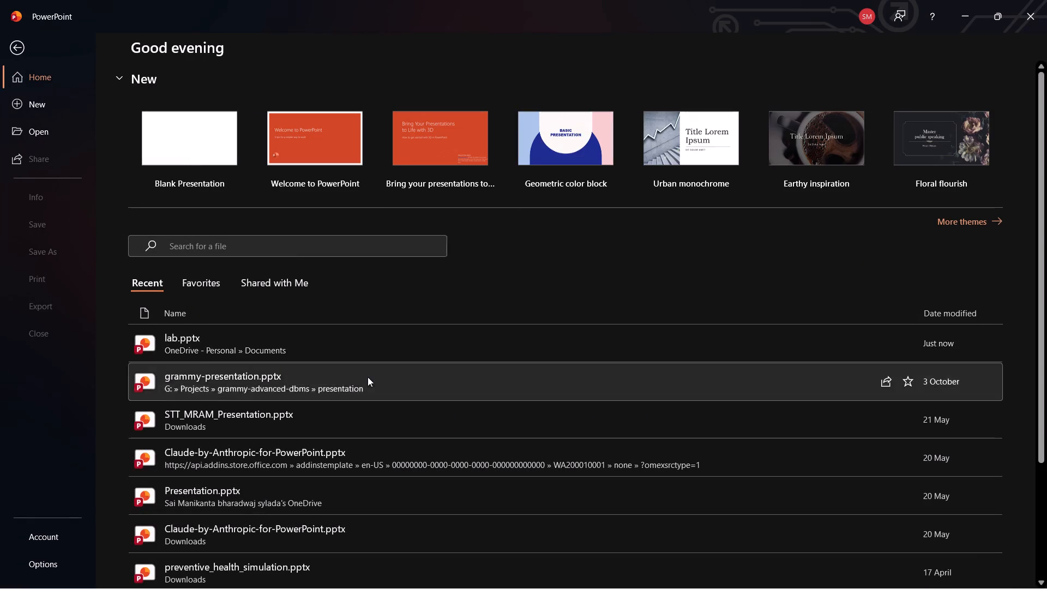
Remove grammy-presentation.pptx, STT_MRAM_Presentation.pptx and the add-in store copy of Claude-by-Anthropic-for-PowerPoint.pptx from the recent presentations list.
left_click(24, 43)
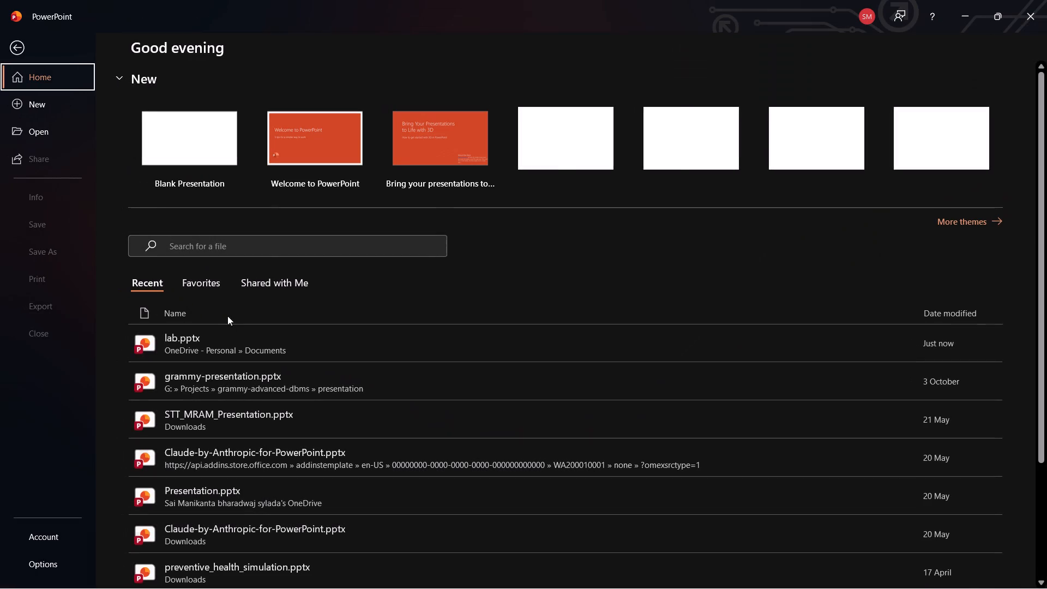
right_click(316, 386)
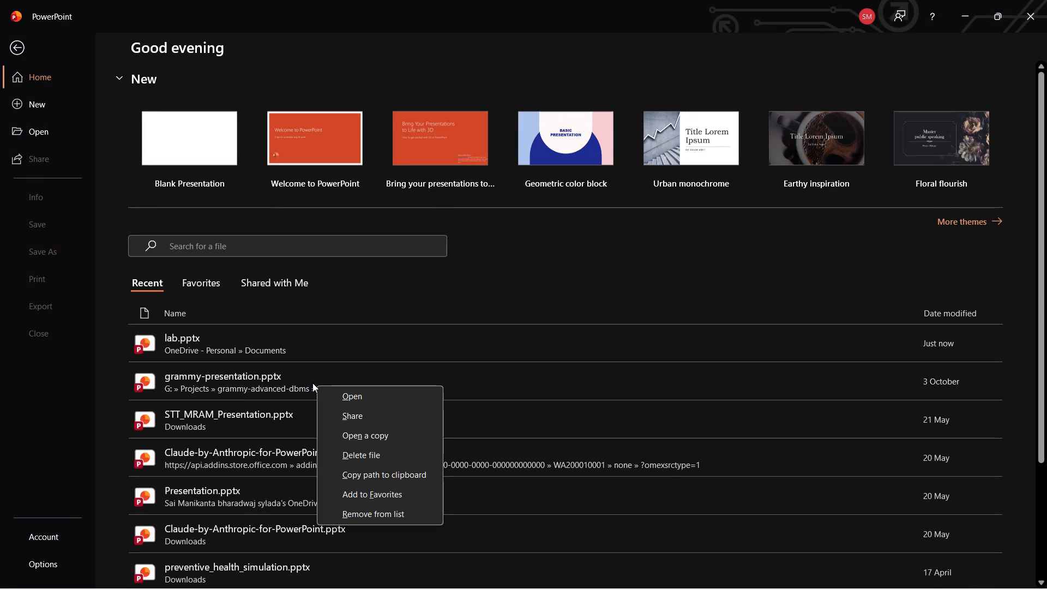
left_click(26, 121)
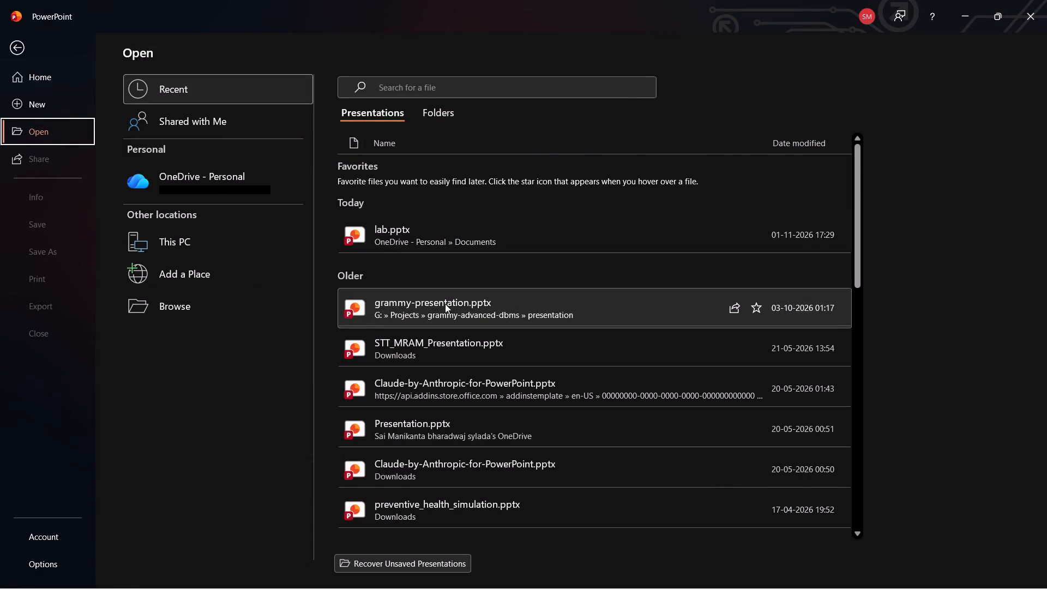
right_click(488, 302)
right_click(488, 302)
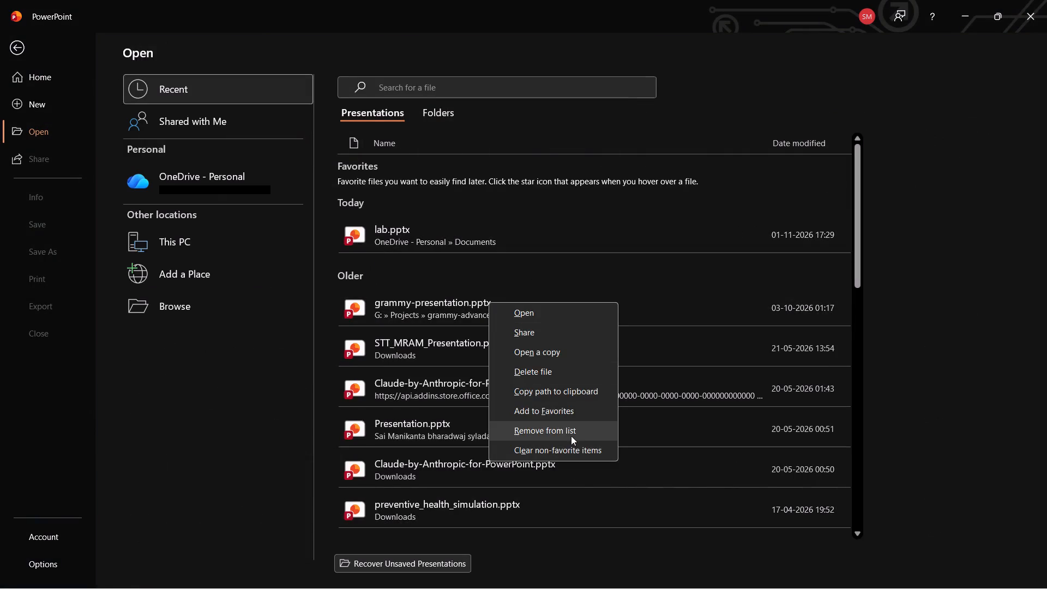
left_click(568, 431)
right_click(521, 323)
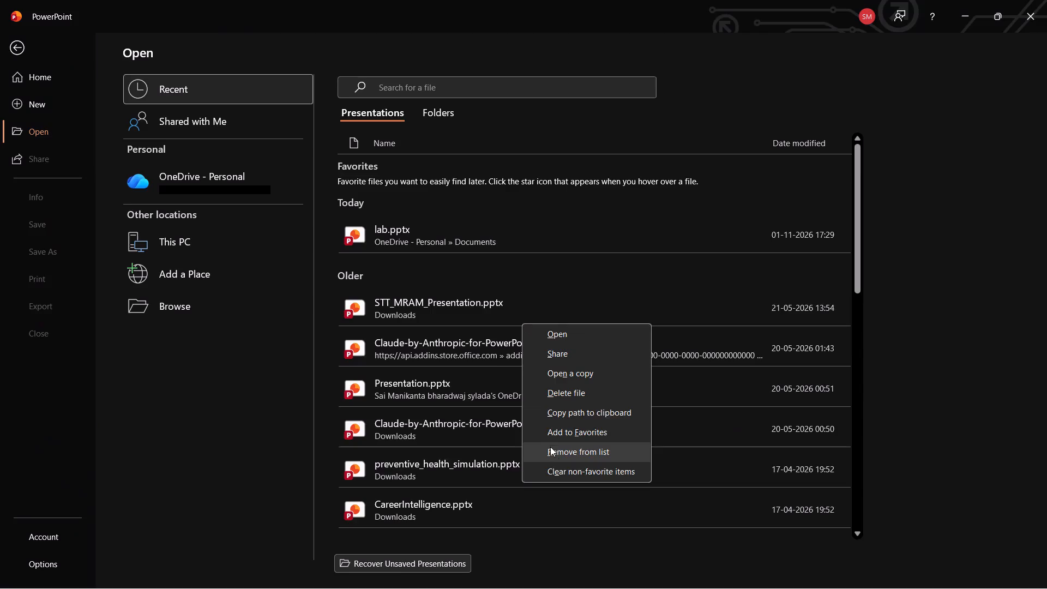
left_click(553, 457)
right_click(518, 310)
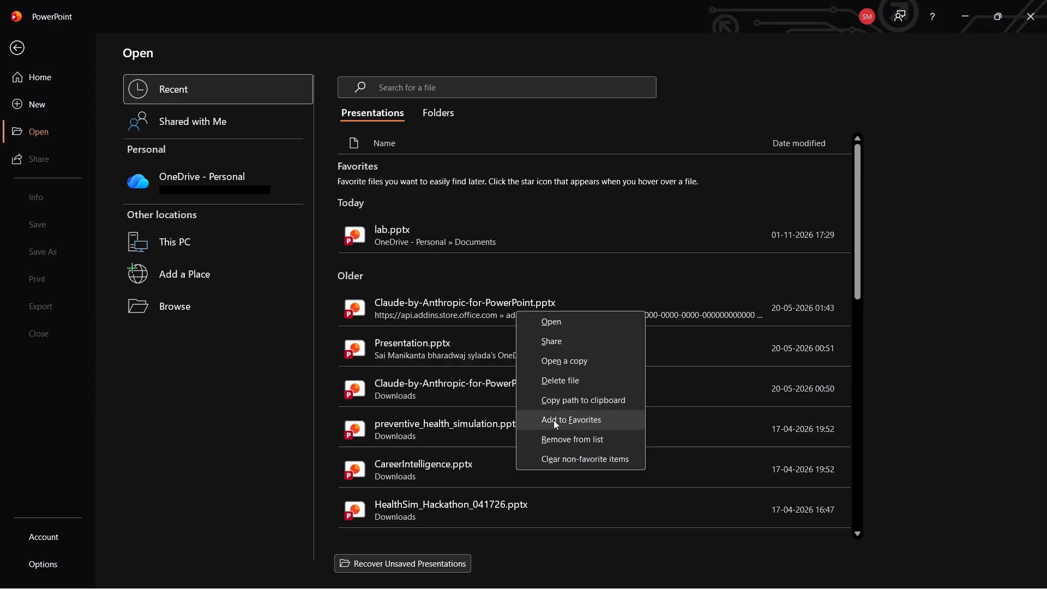
left_click(569, 434)
Remove Presentation.pptx, the Downloads copy of Claude-by-Anthropic-for-PowerPoint.pptx, preventive_health_simulation.pptx and CareerIntelligence.pptx from the recent presentations list.
right_click(538, 305)
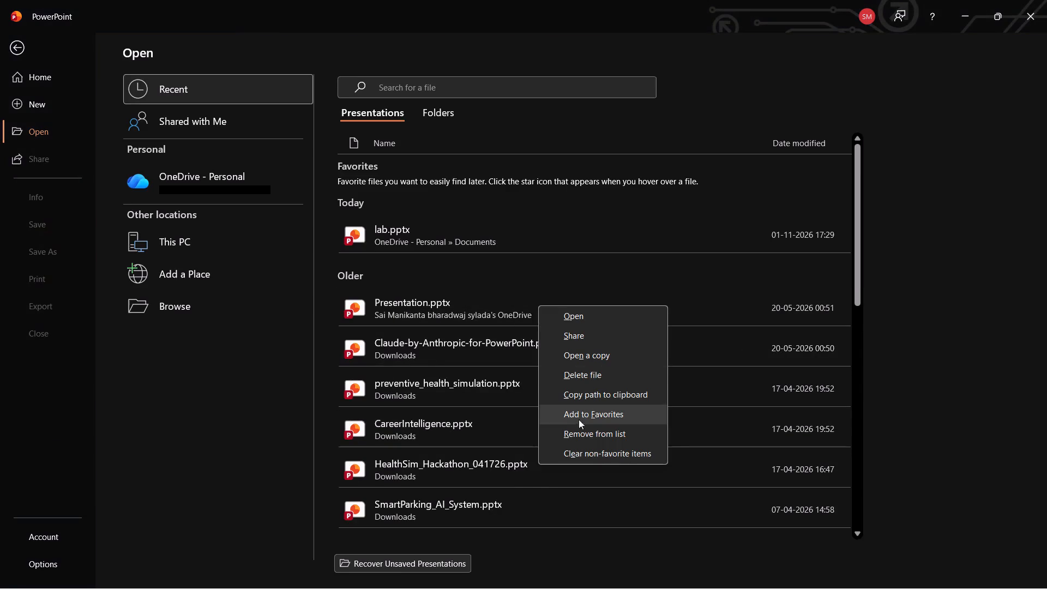
left_click(581, 430)
right_click(533, 315)
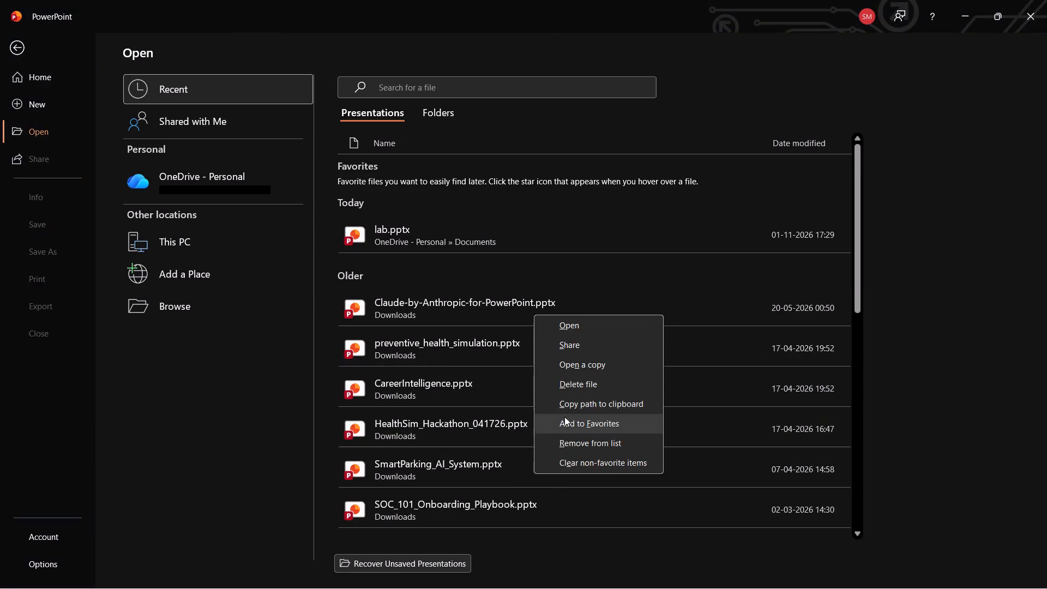
left_click(568, 439)
right_click(518, 317)
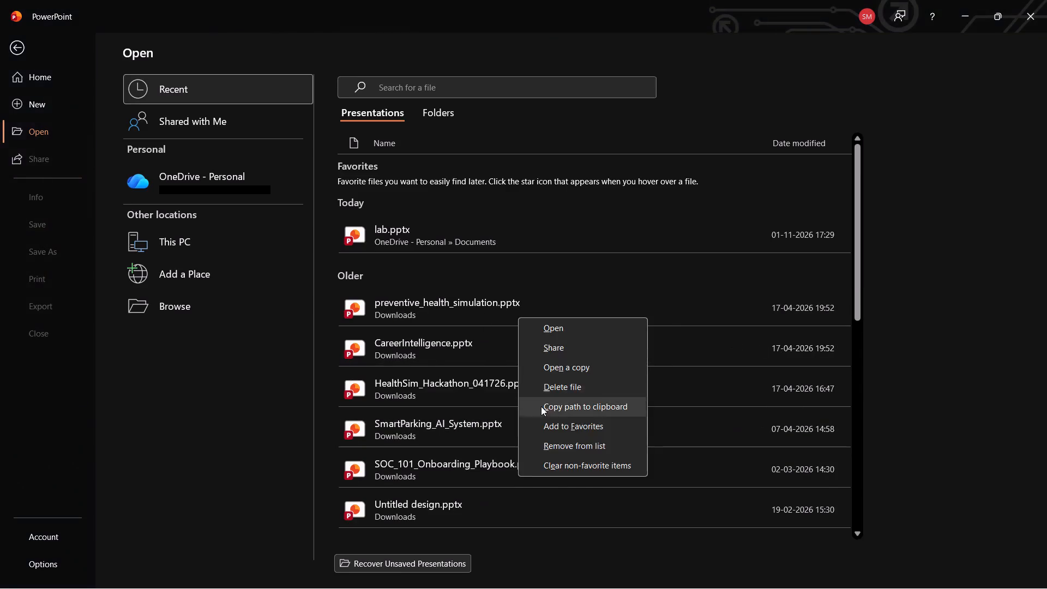
left_click(563, 441)
right_click(467, 294)
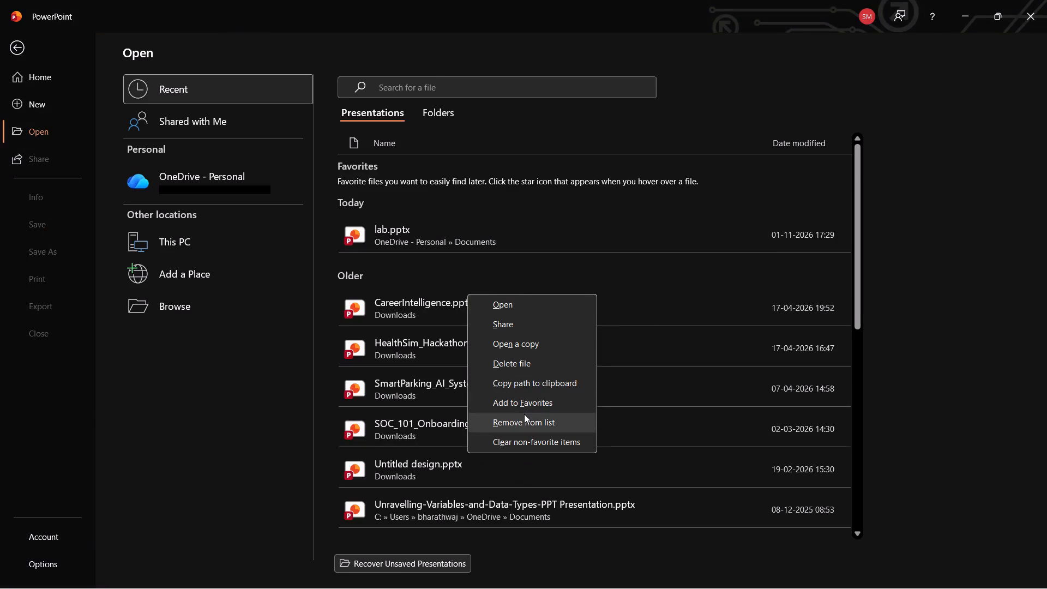
left_click(525, 414)
Remove both Mahavataram_Narsimha presentations, Redesigned_Slides_10_to_15.pptx and the Downloads copy of Unveiling-Thermodynamics-Systems-Surroundings-and-Boundaries.pptx from the recent presentations list.
scroll(496, 354, "down", 20)
scroll(496, 354, "down", 20)
scroll(496, 354, "down", 5)
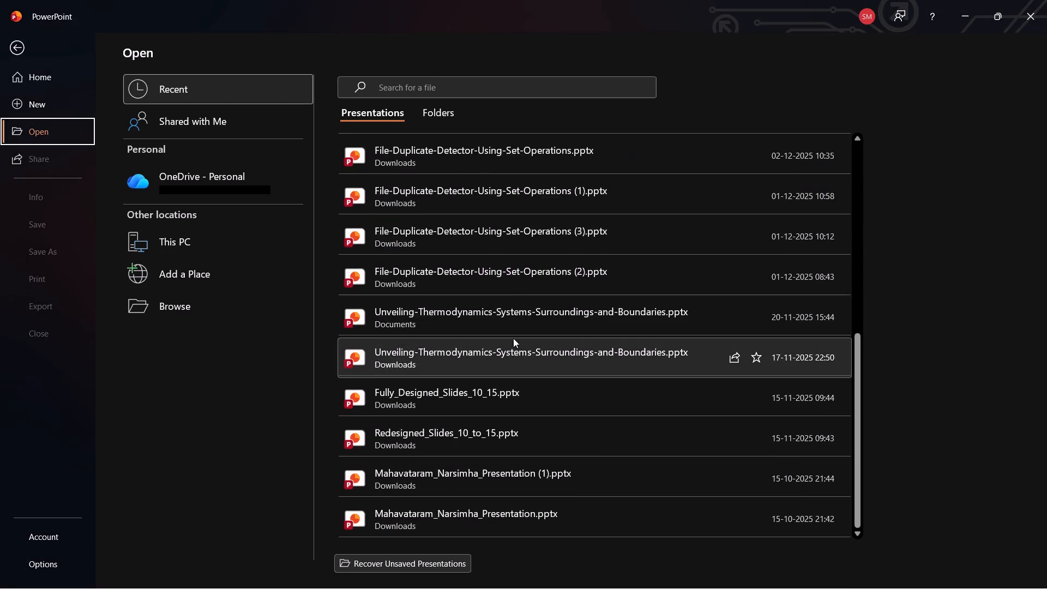
scroll(513, 338, "down", 9)
right_click(497, 506)
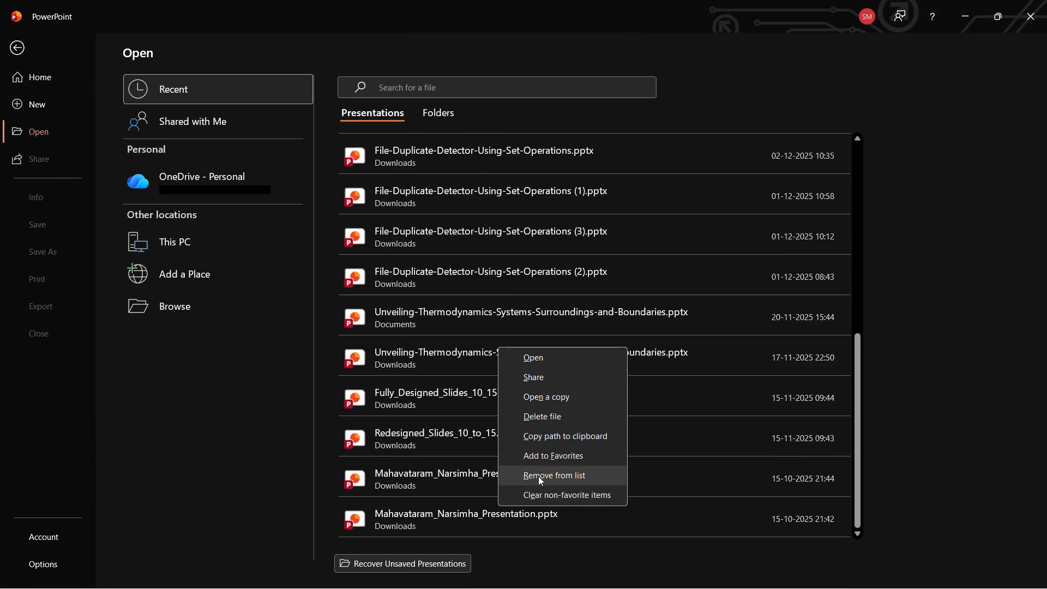
left_click(539, 477)
right_click(534, 474)
left_click(567, 437)
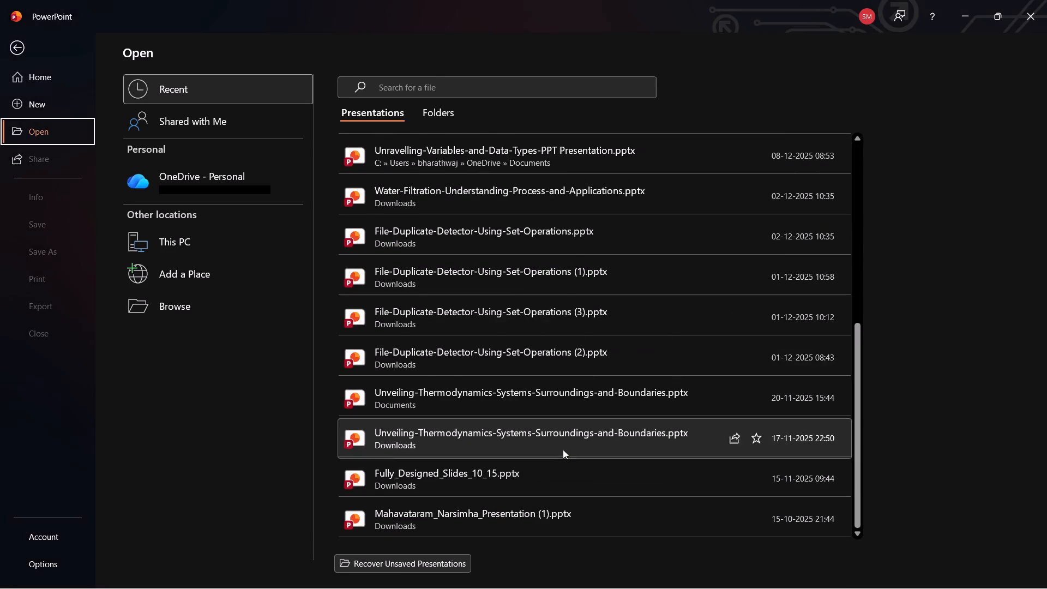
right_click(503, 500)
left_click(529, 478)
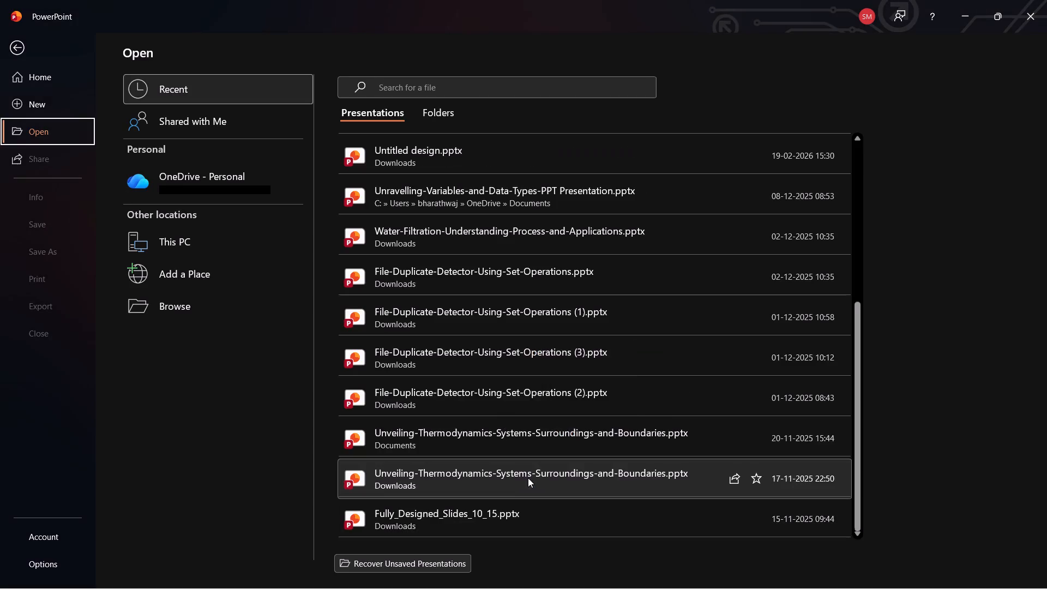
right_click(510, 481)
left_click(531, 461)
Remove the Documents copy of the Unveiling-Thermodynamics presentation, File-Duplicate-Detector-Using-Set-Operations (3) and (1), and Untitled design.pptx from the recent presentations list.
right_click(530, 465)
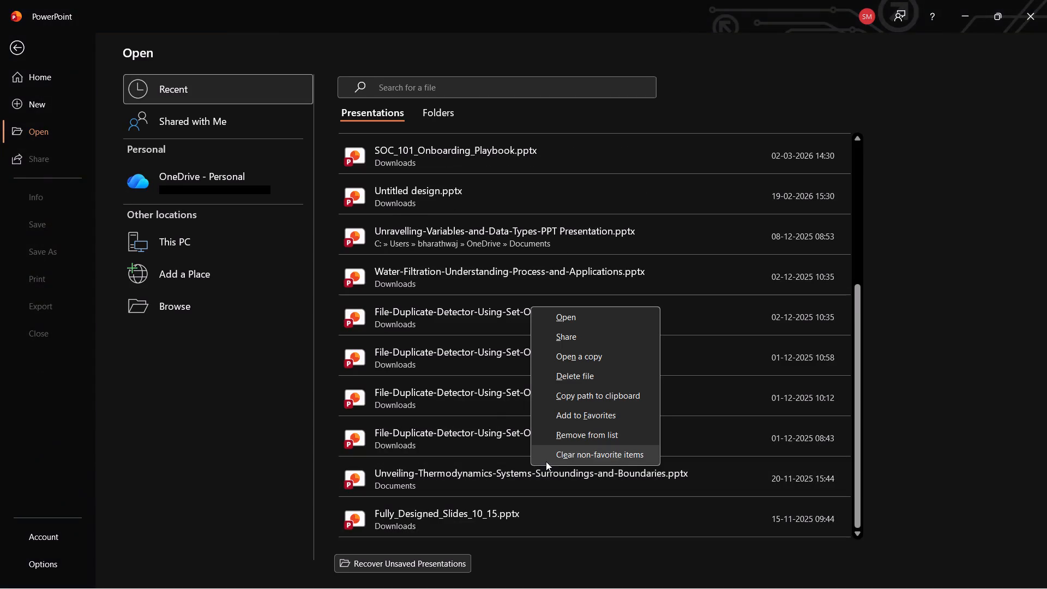
left_click(557, 437)
right_click(557, 437)
right_click_drag(556, 437, 553, 444)
left_click(569, 420)
right_click(569, 420)
right_click(569, 420)
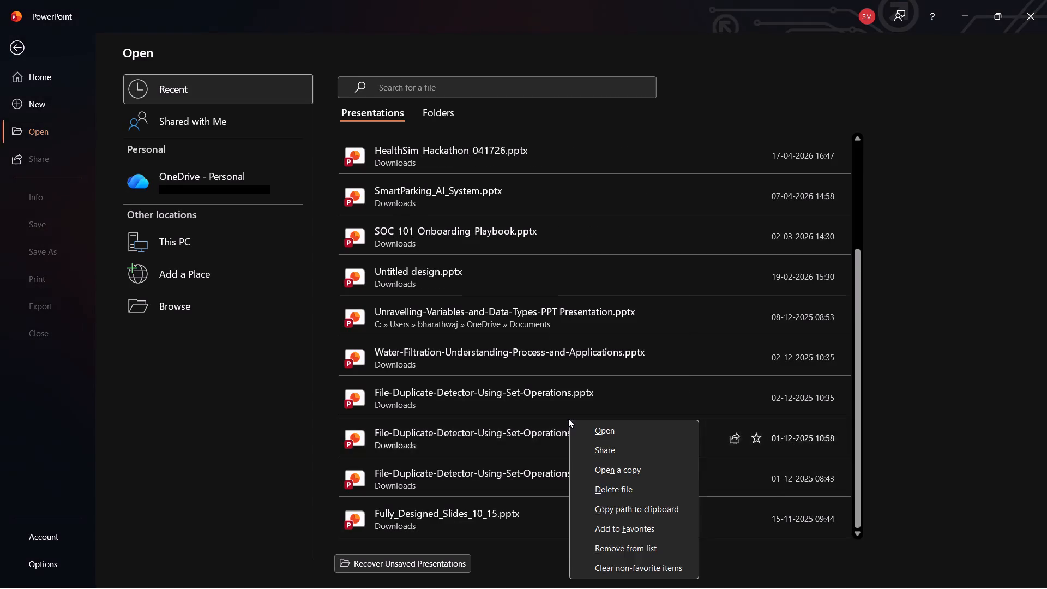
left_click(621, 556)
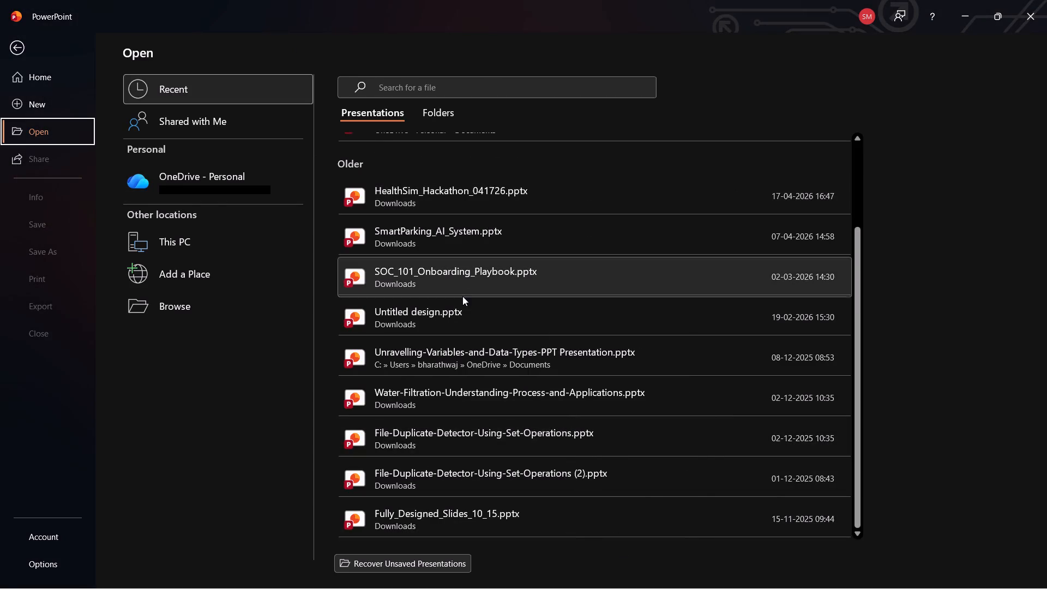
right_click(462, 303)
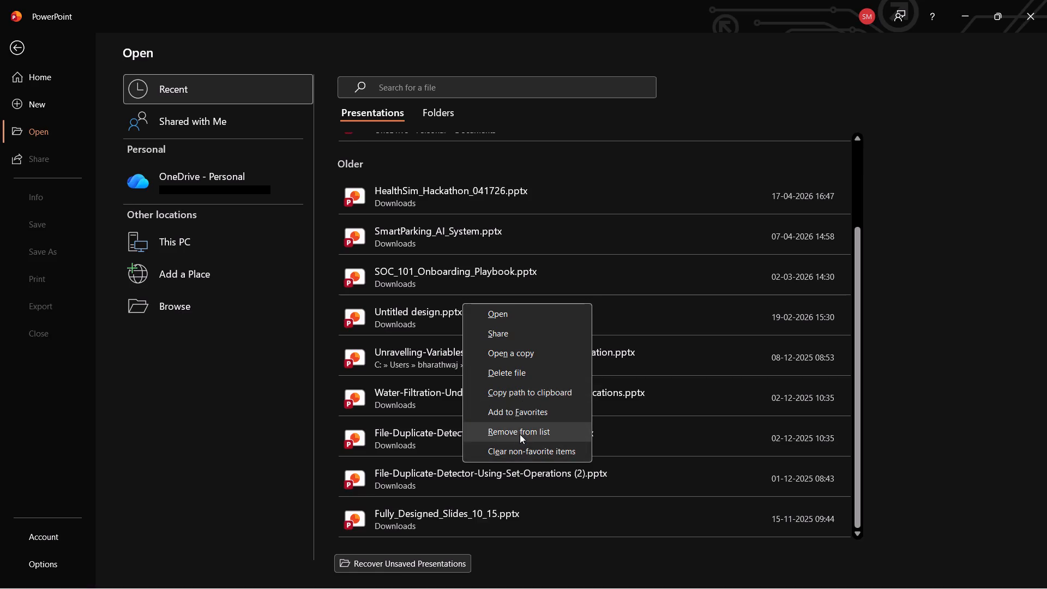
left_click(520, 433)
Delete the files File-Duplicate-Detector-Using-Set-Operations.pptx and SmartParking_AI_System.pptx from the recent presentations.
right_click(519, 428)
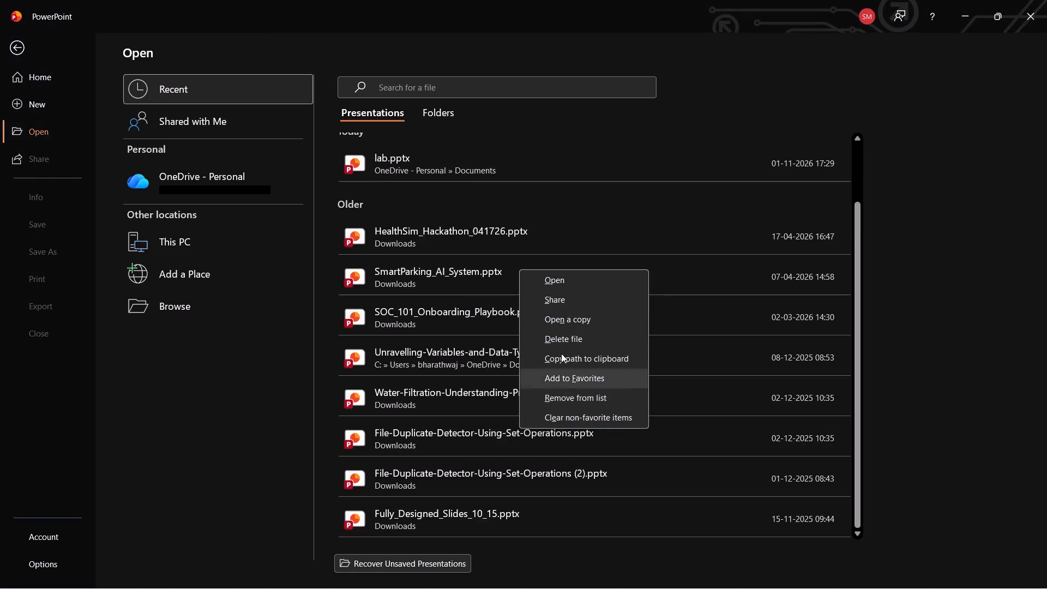
left_click(564, 344)
left_click(561, 328)
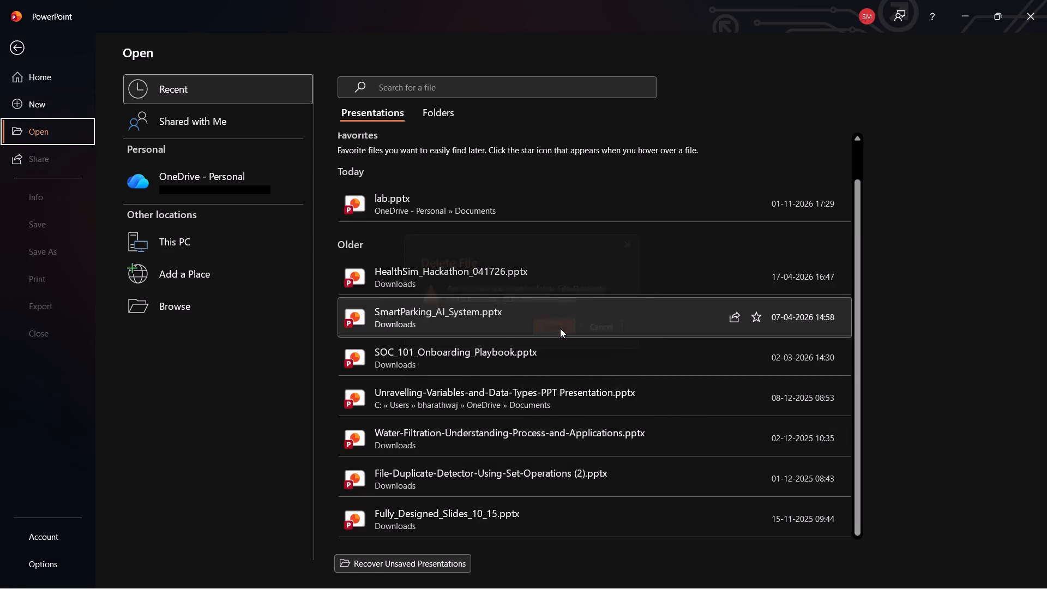
right_click(560, 329)
left_click(601, 403)
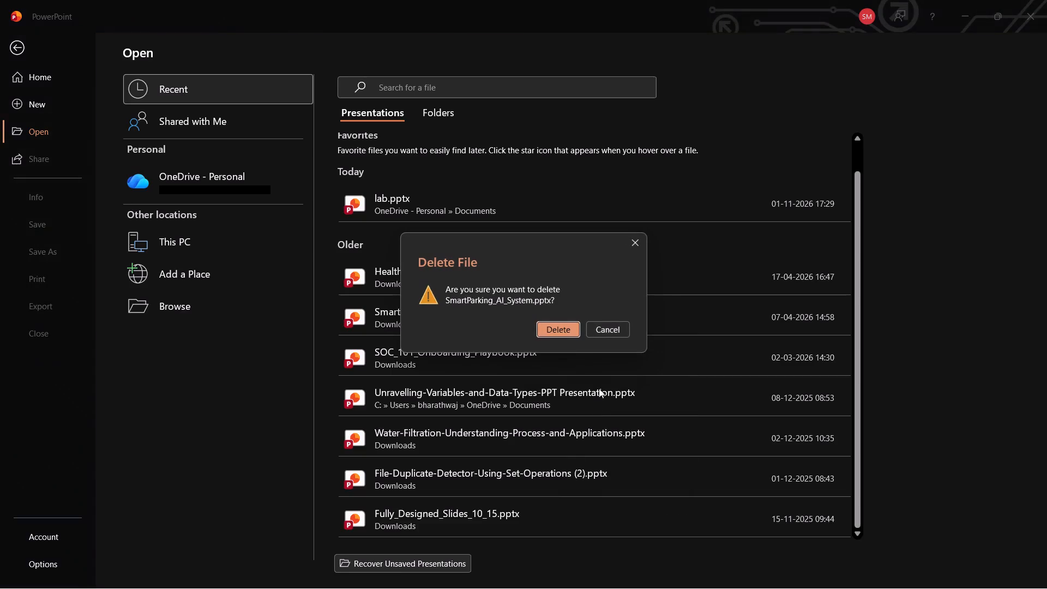
left_click(558, 328)
Remove SOC_101_Onboarding_Playbook, Water-Filtration-Understanding-Process-and-Applications, Unravelling-Variables-and-Data-Types-PPT Presentation and File-Duplicate-Detector-Using-Set-Operations (2) from the recent presentations list.
right_click(547, 329)
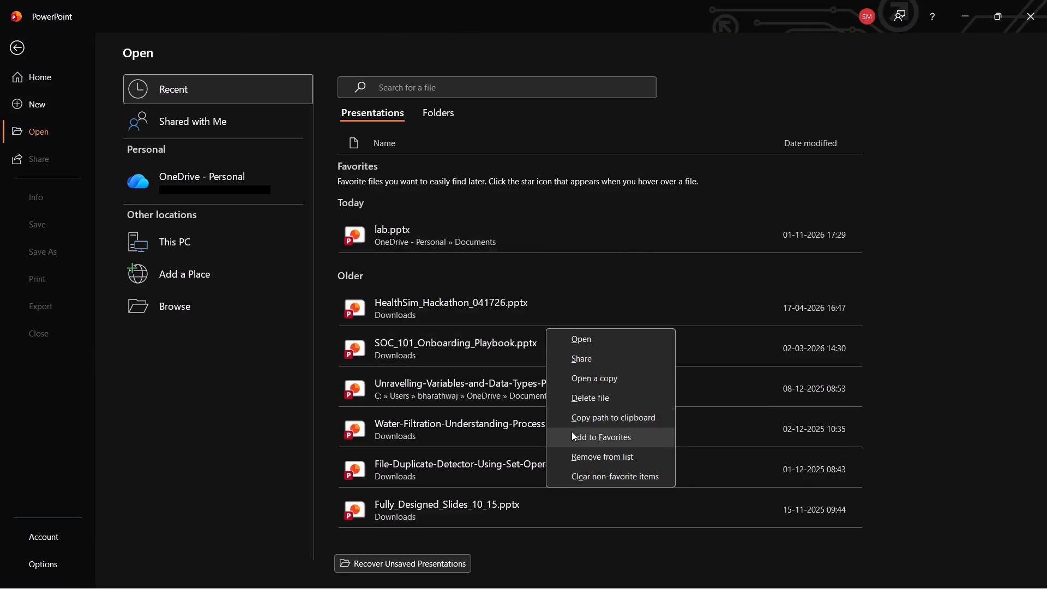
left_click(576, 455)
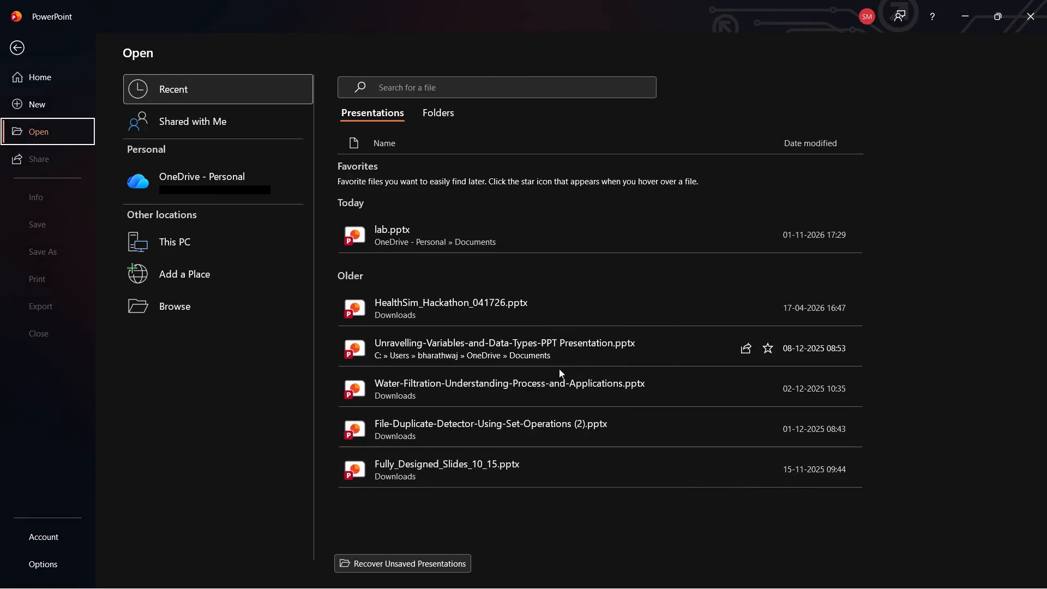
right_click(559, 369)
left_click(589, 495)
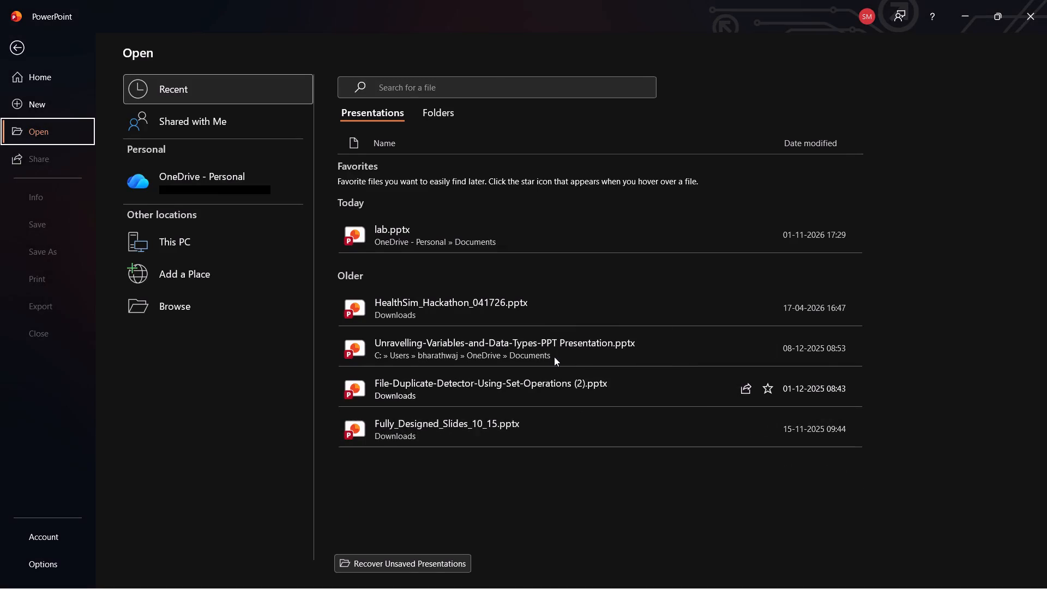
right_click(553, 357)
left_click(597, 485)
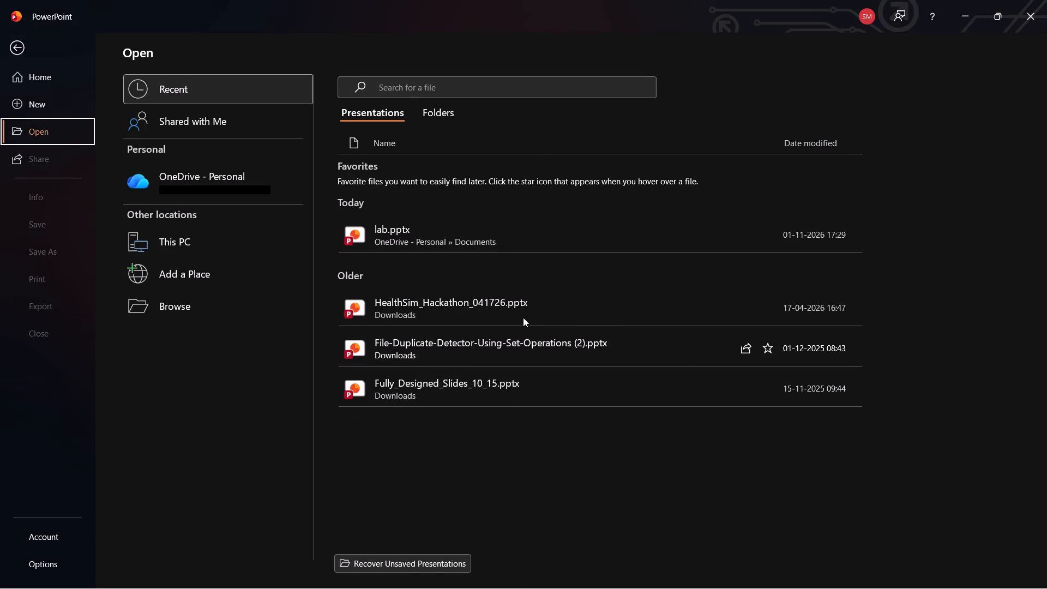
right_click(523, 346)
left_click(554, 480)
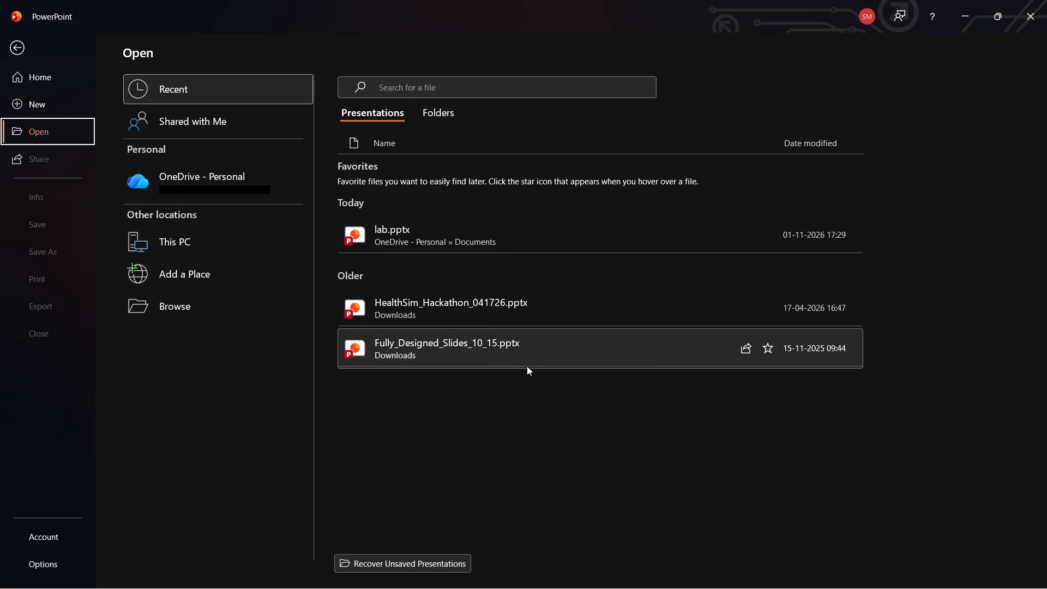
Delete the file Fully_Designed_Slides_10_15.pptx from the recent presentations.
right_click(523, 347)
left_click(575, 412)
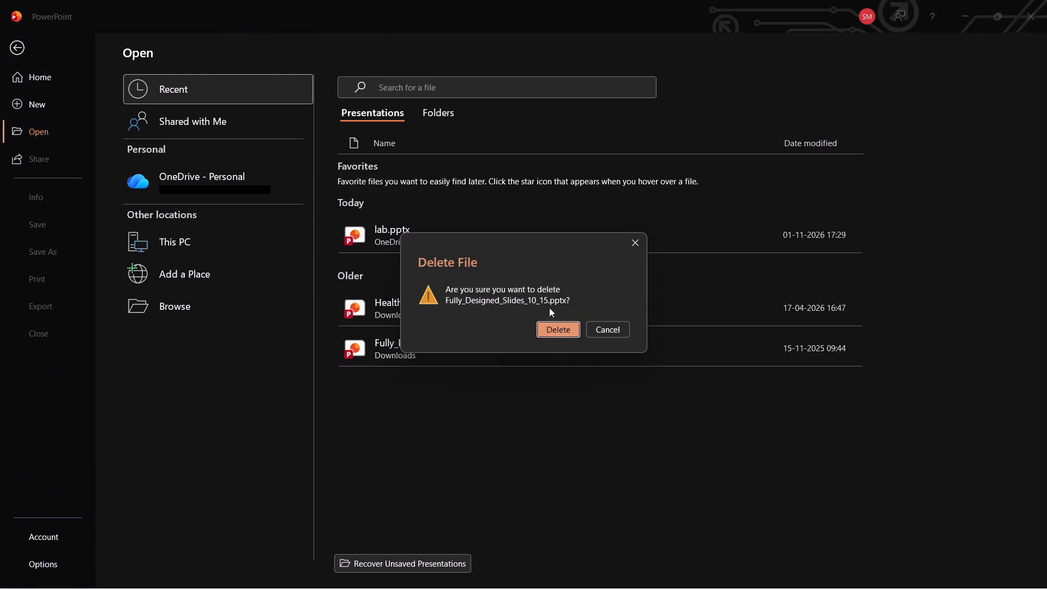
left_click(553, 337)
right_click(533, 311)
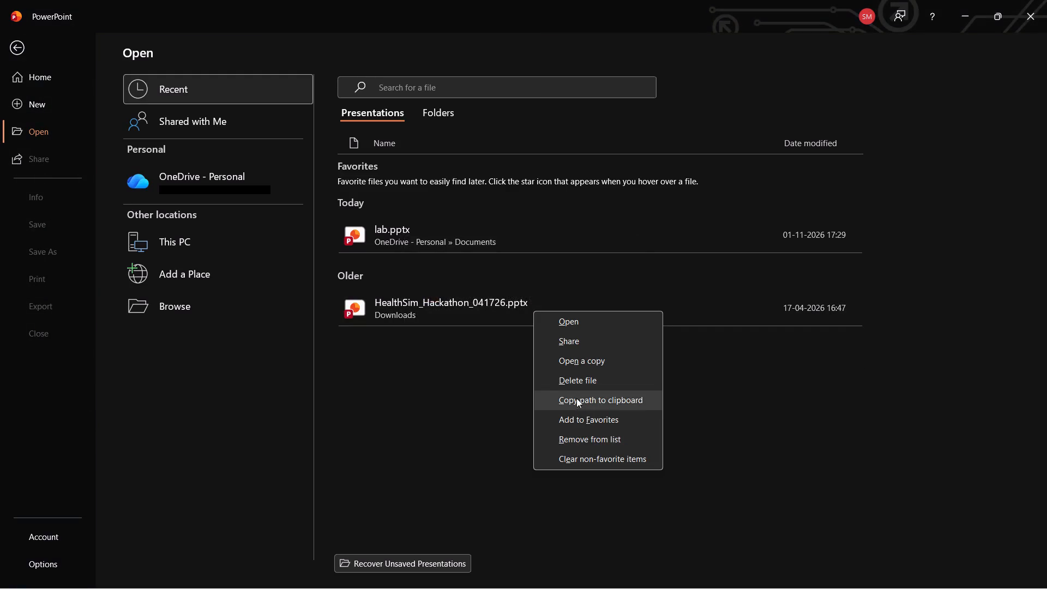
Delete the file HealthSim_Hackathon_041726.pptx from the recent presentations.
left_click(572, 381)
left_click(542, 331)
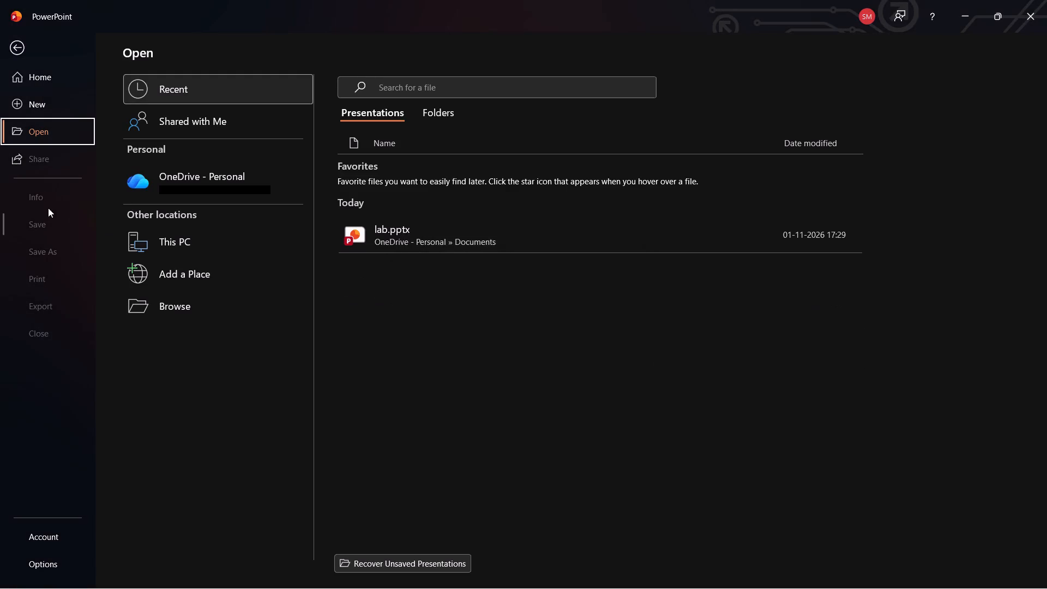
Return to the PowerPoint start page and close the open PowerPoint windows, including the lab.pptx presentation.
left_click(46, 67)
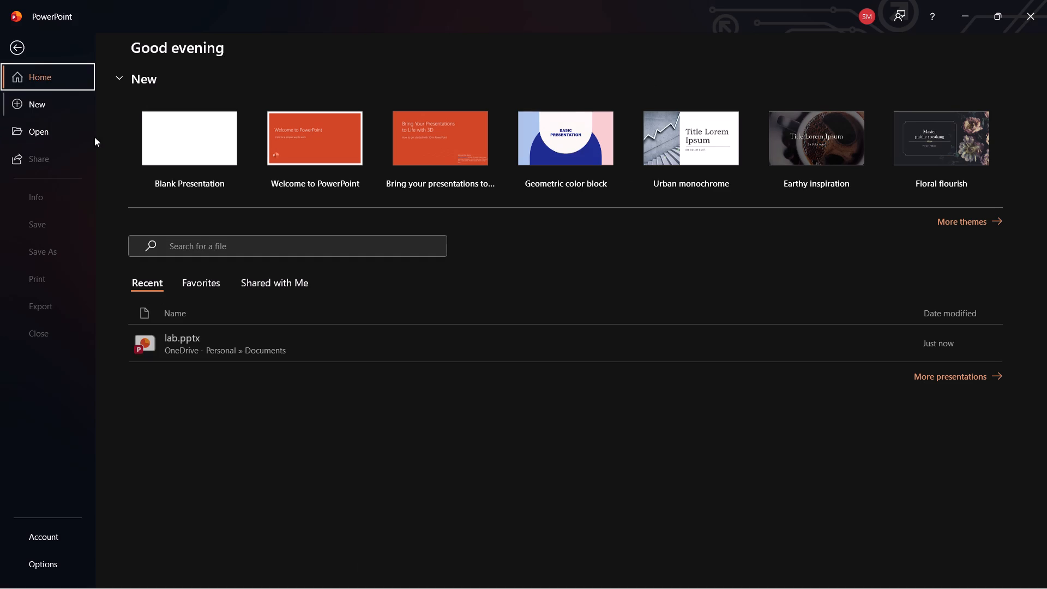
left_click_drag(1046, 32, 1043, 24)
left_click(1044, 6)
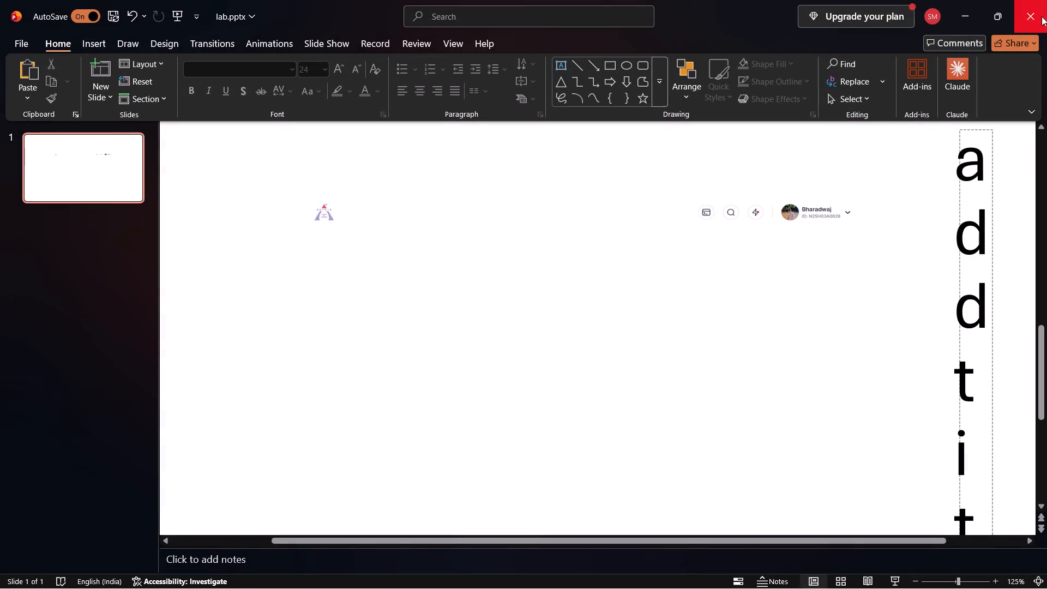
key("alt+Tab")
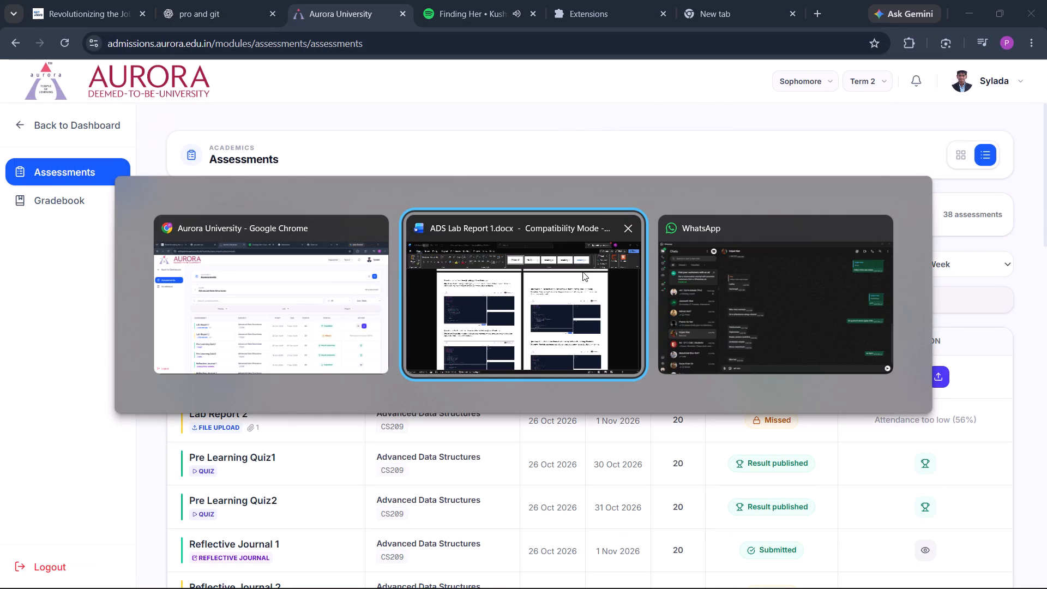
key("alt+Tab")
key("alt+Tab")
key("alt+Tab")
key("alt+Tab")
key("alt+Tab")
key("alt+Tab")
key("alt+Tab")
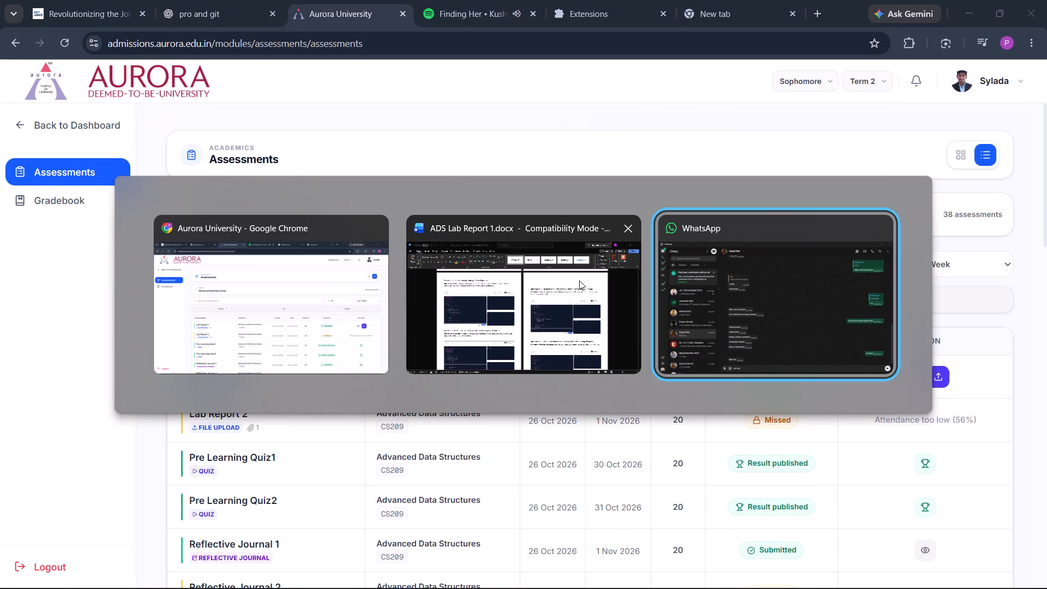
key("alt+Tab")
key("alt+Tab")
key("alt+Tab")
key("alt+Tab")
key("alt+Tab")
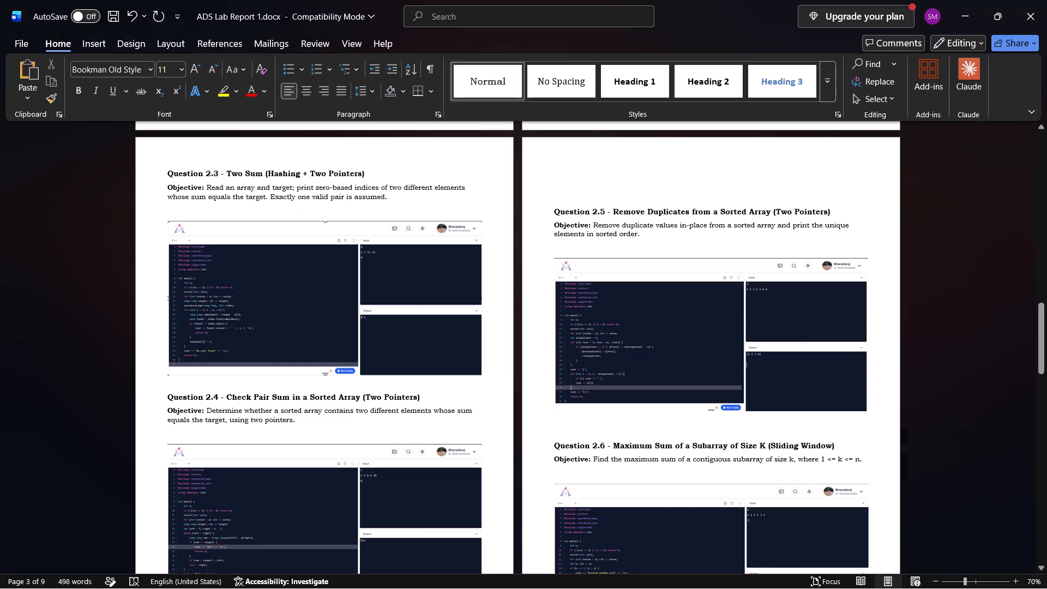
Switch to Chrome, open the submitted Lab Report 1 file for Advanced Data Structures, and review its cover and certificate pages.
key("alt+Tab")
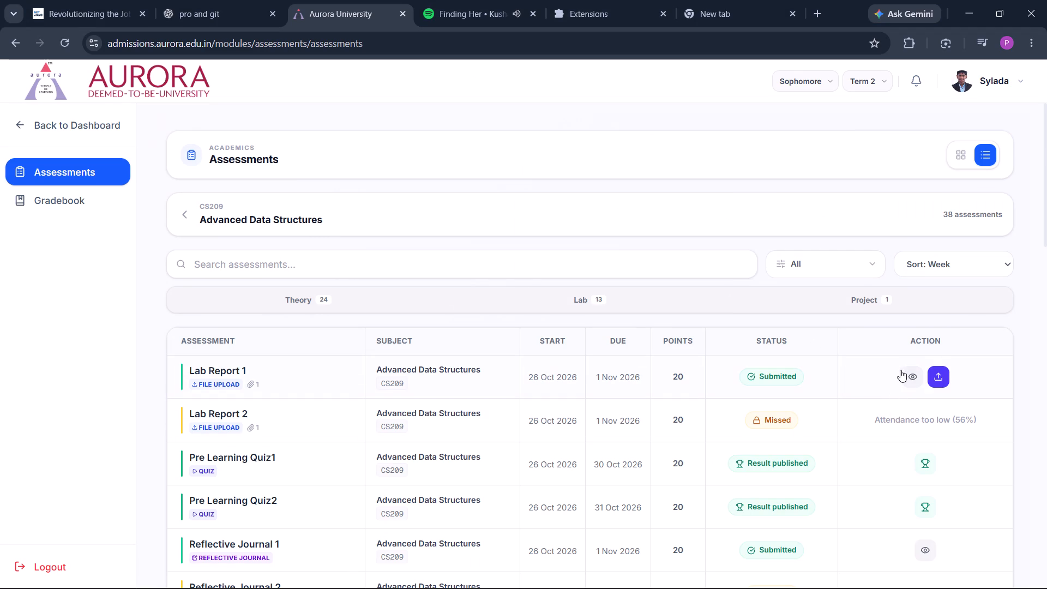
left_click(905, 370)
left_click(914, 371)
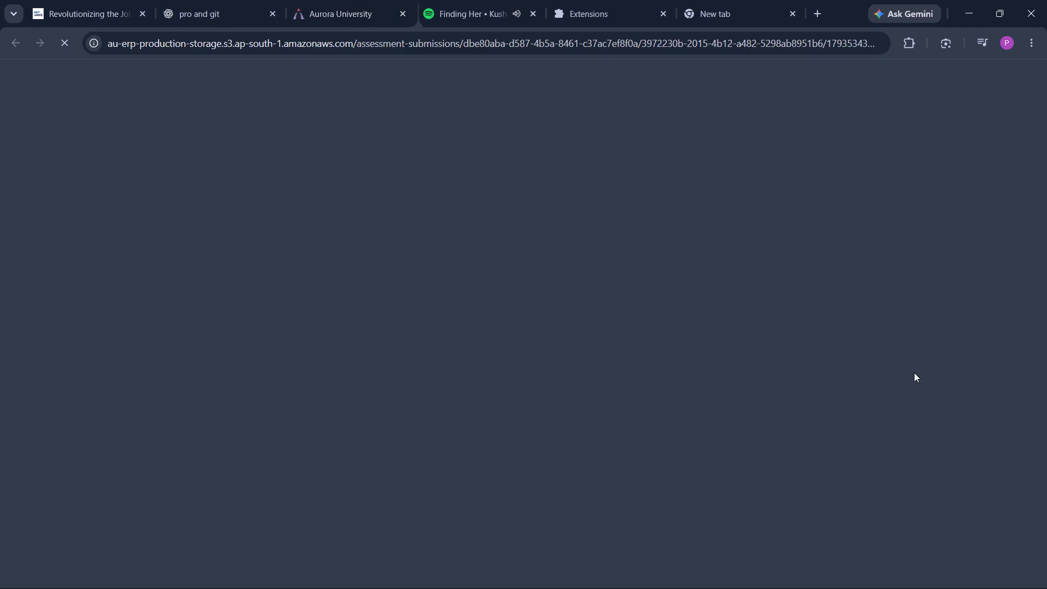
scroll(763, 370, "down", 5)
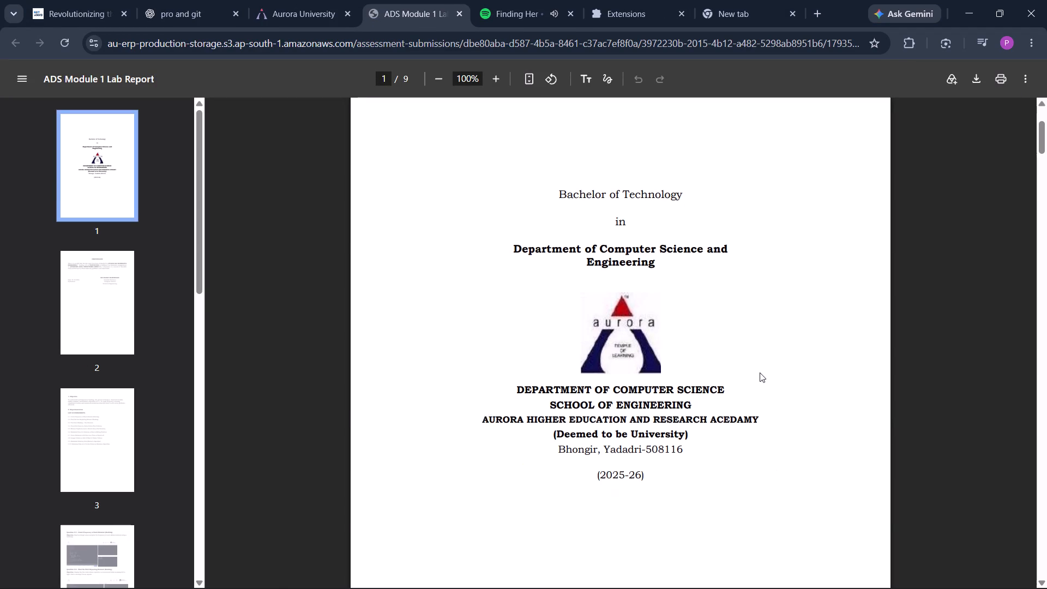
scroll(760, 372, "down", 9)
scroll(762, 370, "up", 3)
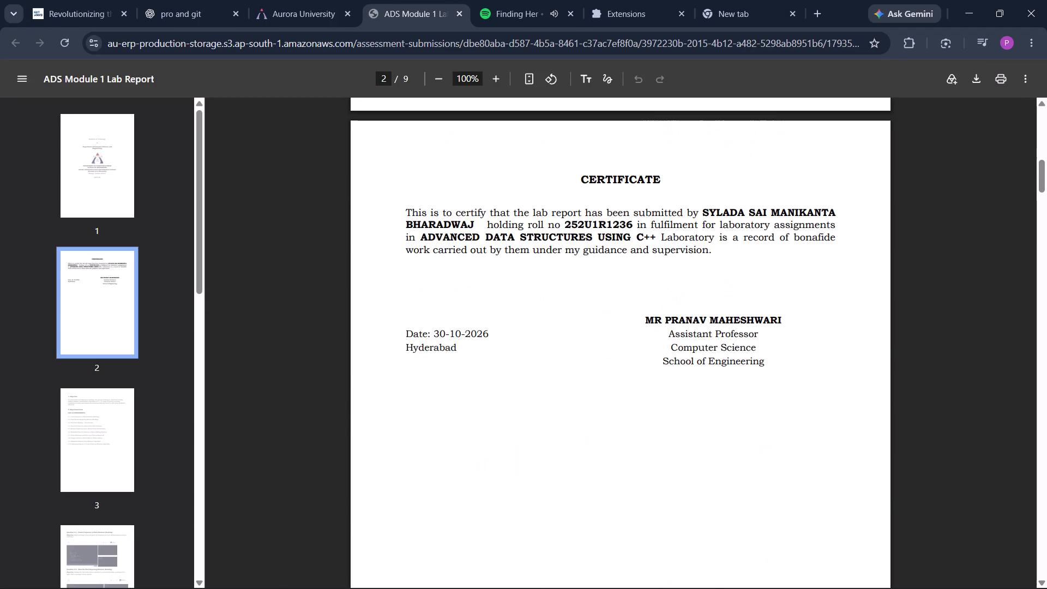
Switch to Chrome, examine the submitted ADS Module 1 Lab Report PDF from the certificate page through the experiment questions, and close it.
scroll(716, 376, "down", 11)
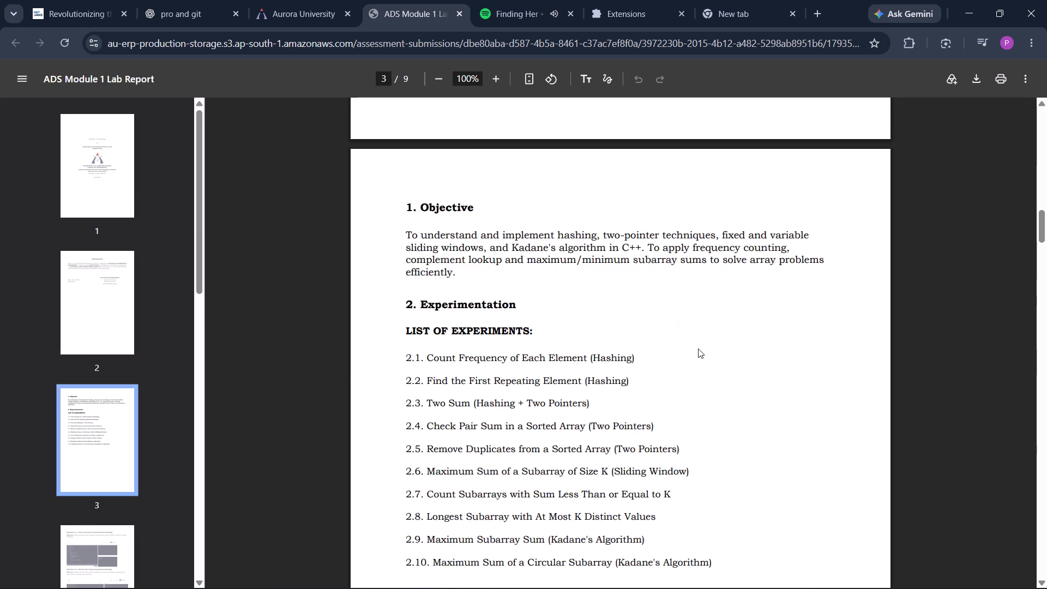
scroll(694, 359, "down", 13)
scroll(682, 318, "down", 12)
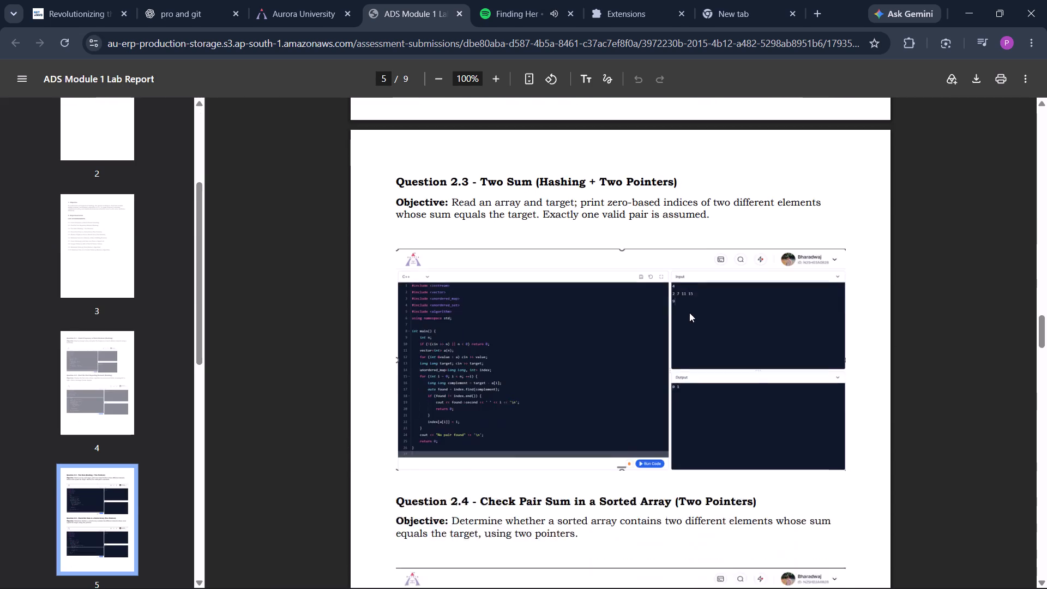
scroll(689, 312, "down", 8)
scroll(690, 303, "down", 14)
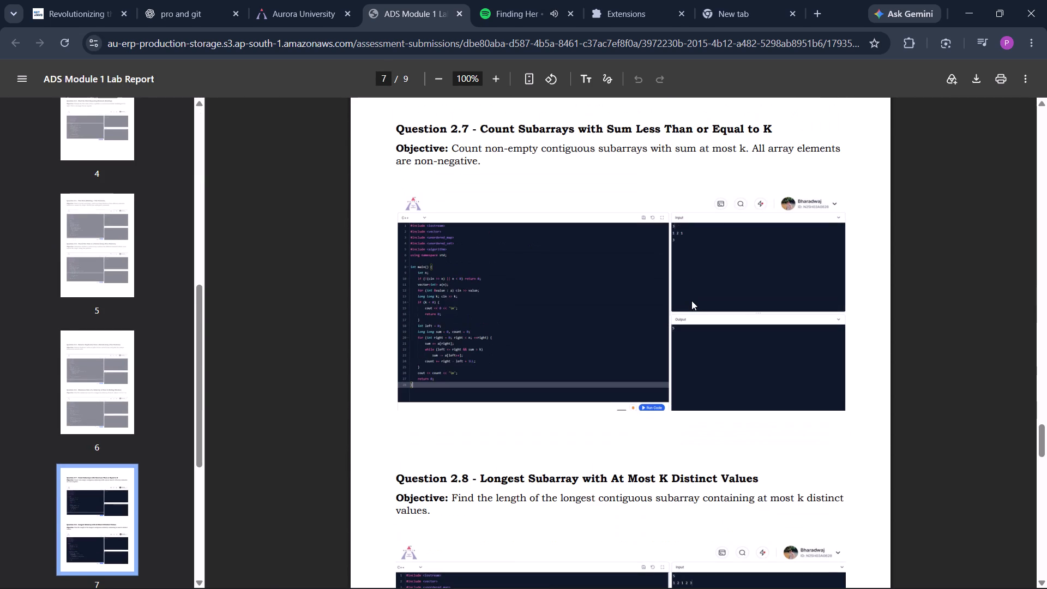
scroll(691, 300, "up", 9)
scroll(699, 293, "down", 20)
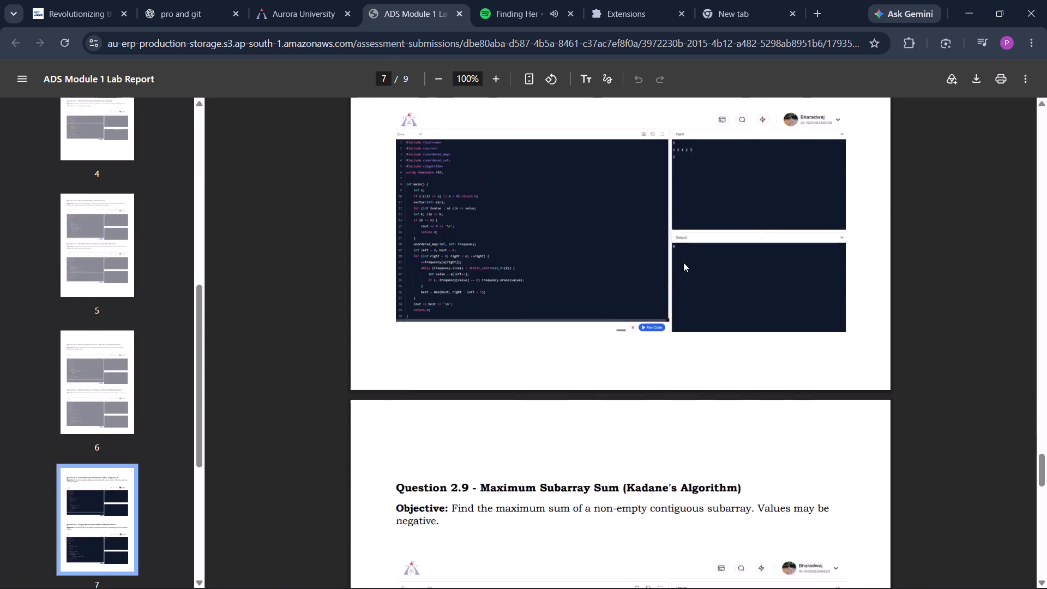
scroll(683, 262, "down", 20)
key("ctrl+w")
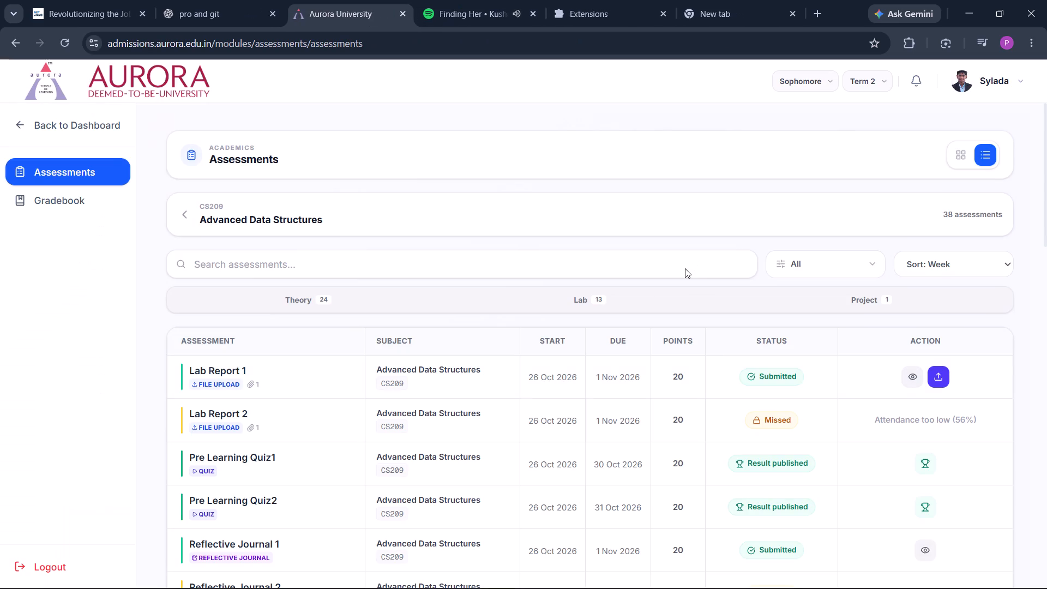
Return to the subject overview of the assessments and close the Extensions and New tab pages in the browser.
left_click(180, 218)
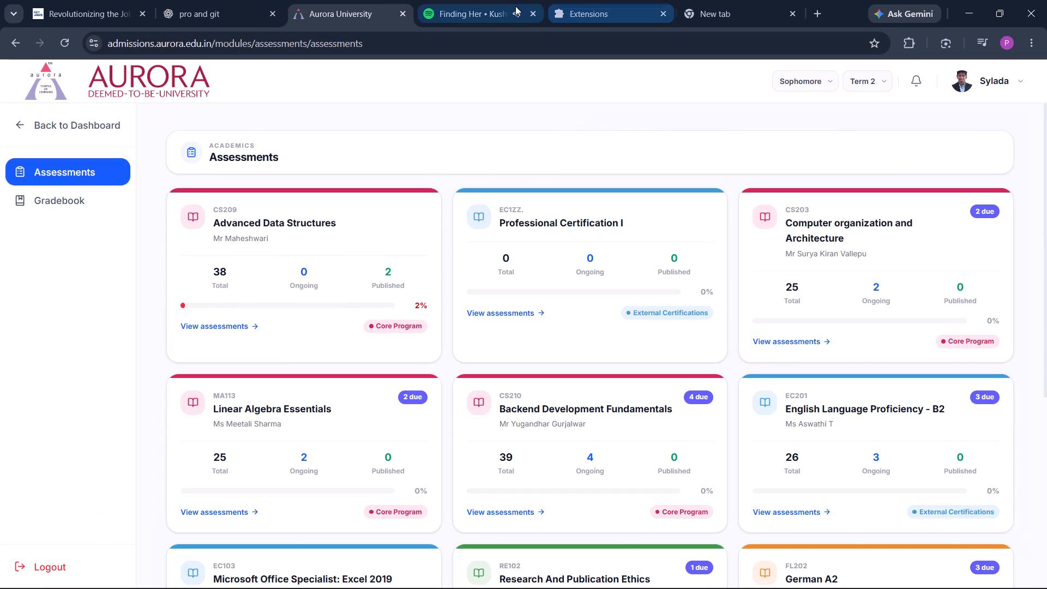
left_click(660, 11)
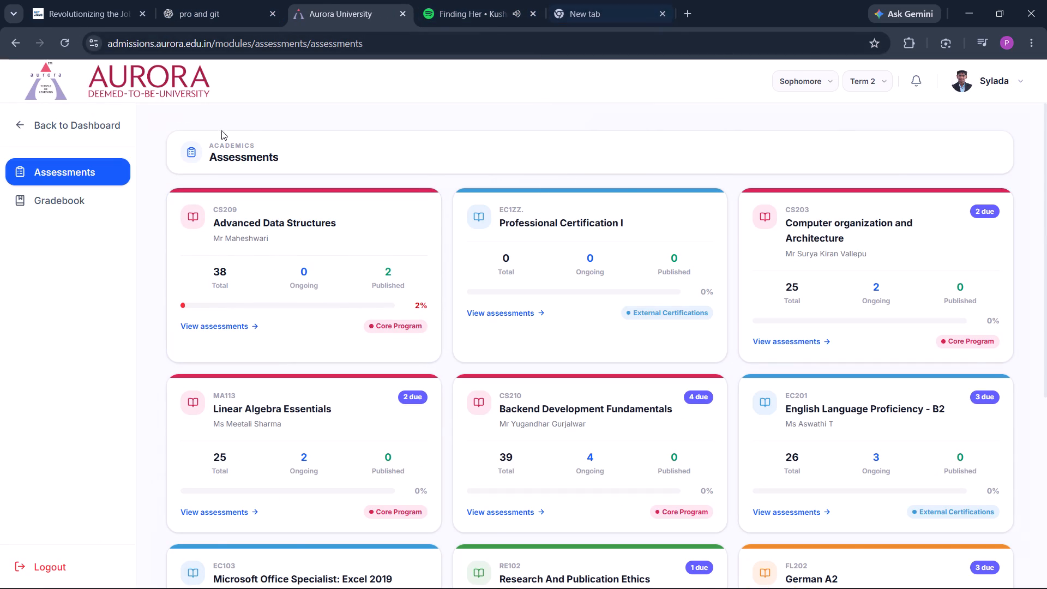
left_click(795, 11)
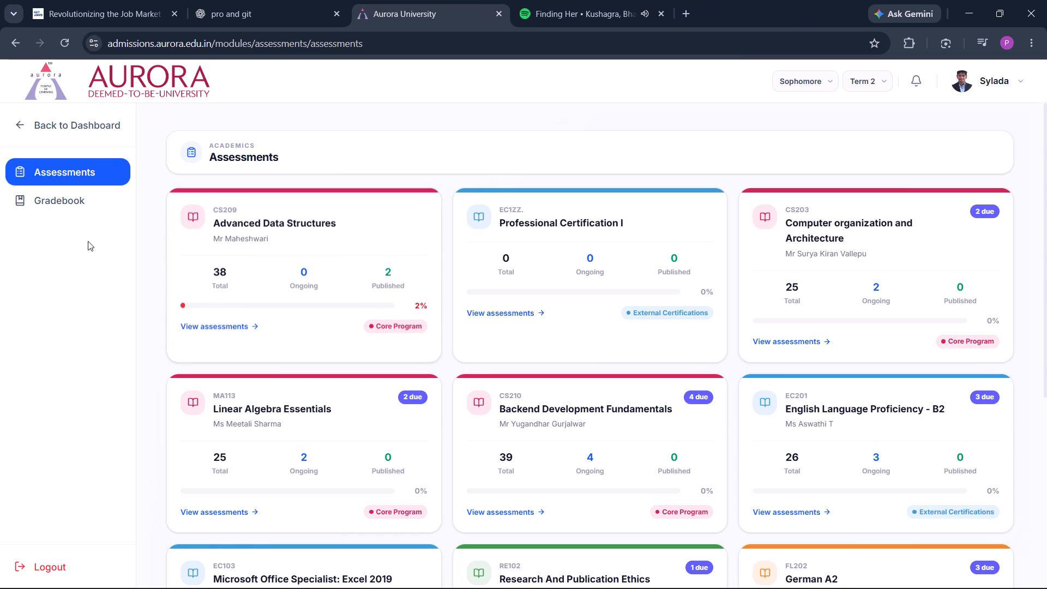
Open the Advanced Data Structures assessments and examine the submission status of the listed items.
left_click(328, 274)
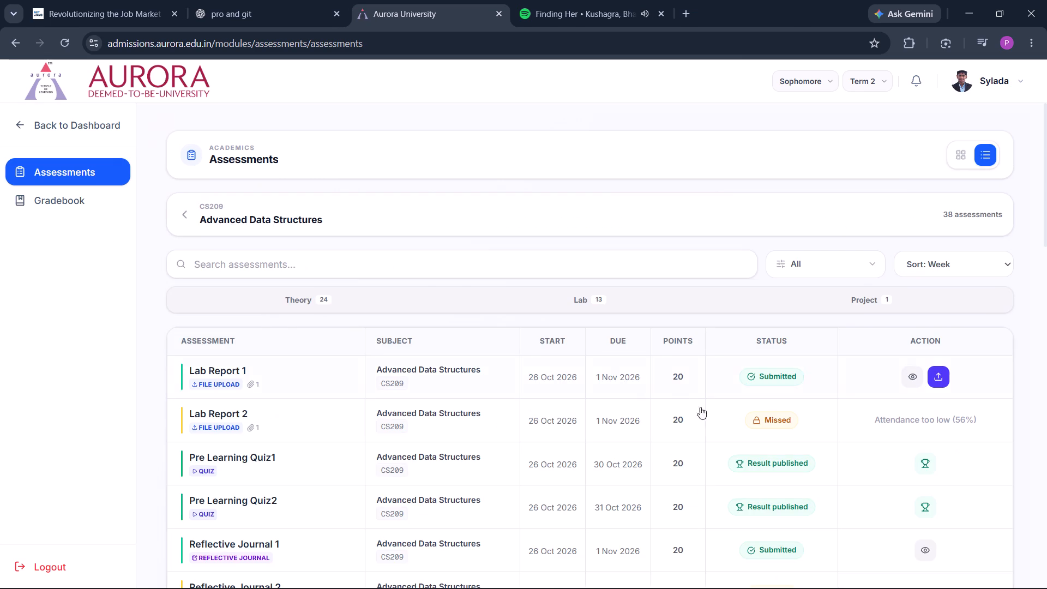
scroll(717, 410, "down", 7)
scroll(726, 390, "up", 6)
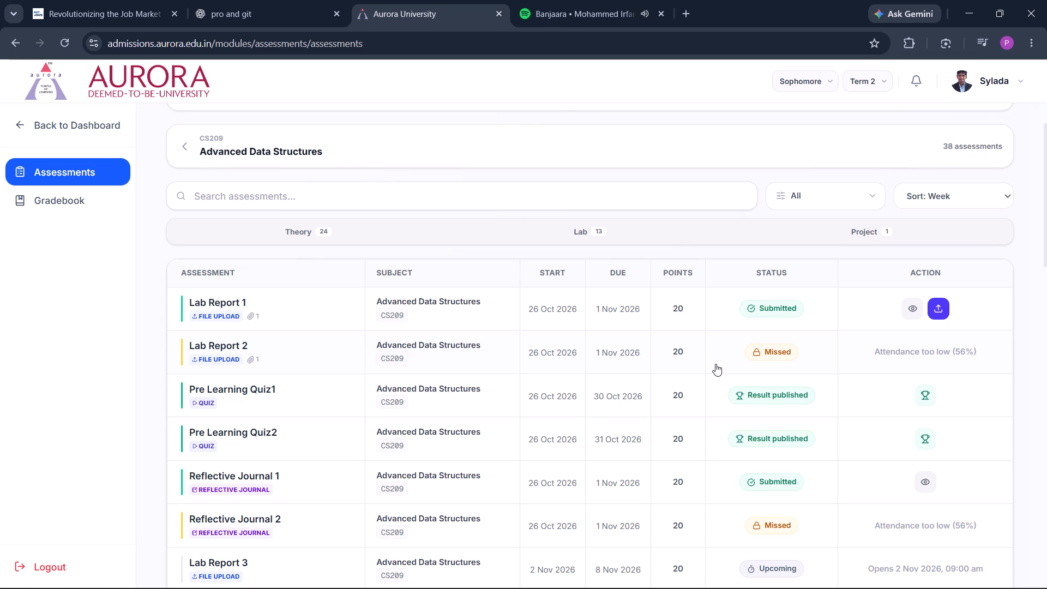
scroll(715, 364, "down", 1)
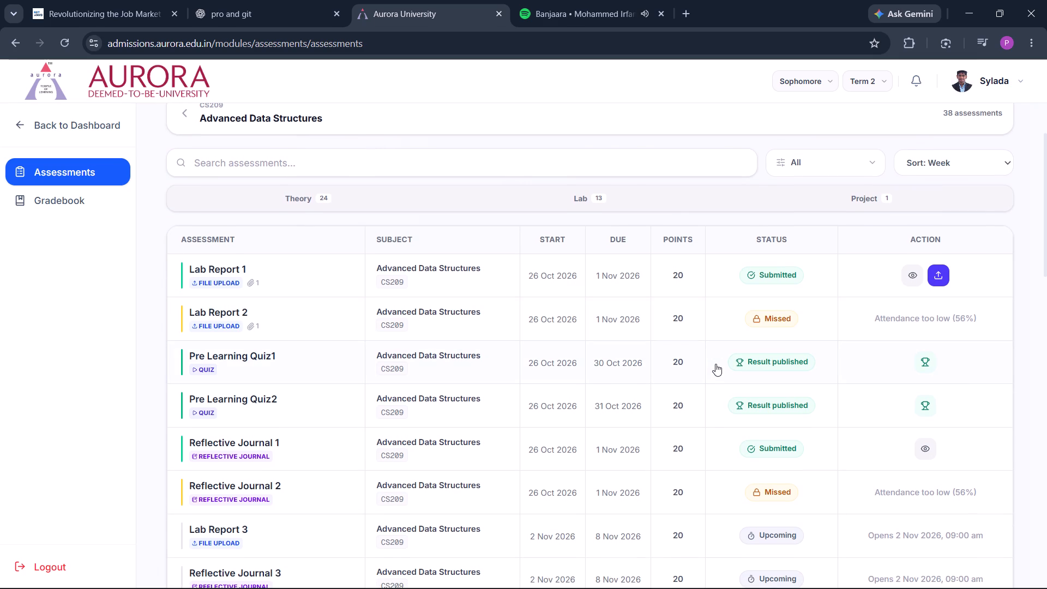